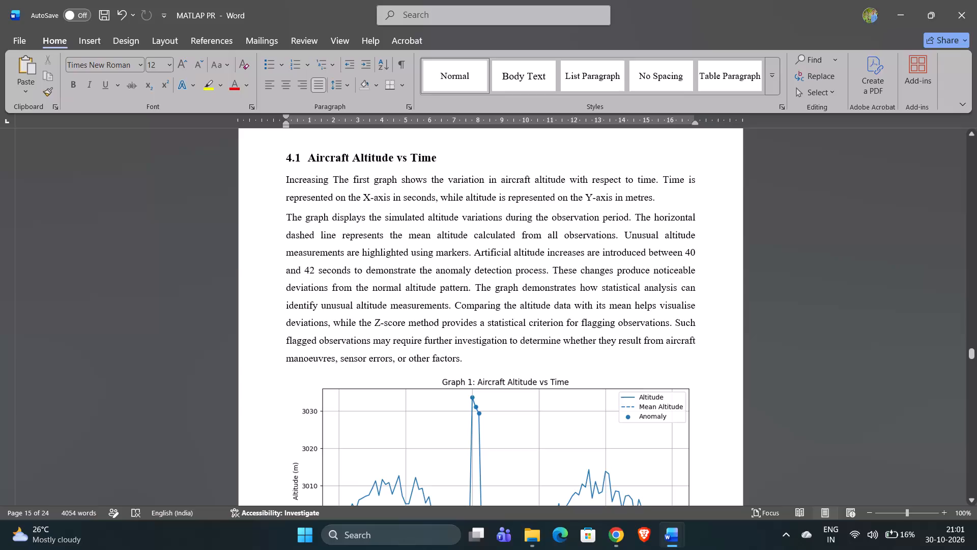
Review the report's results chapter, from section 4.1 through the Z-score section 4.3 to section 4.5, and the preceding section 3.5.
{"action": "scroll", "coordinate": [462, 189], "scroll_direction": "down", "scroll_amount": 1}
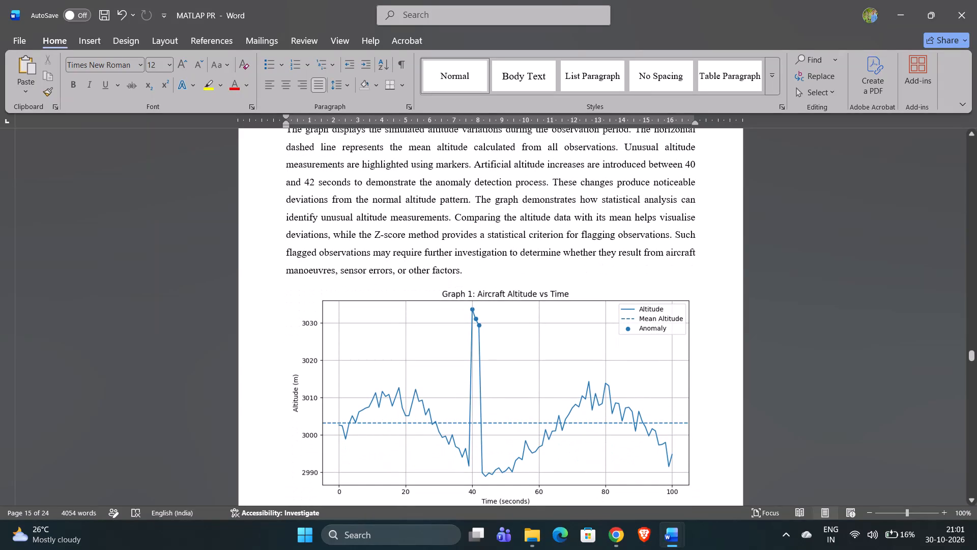
{"action": "scroll", "coordinate": [469, 286], "scroll_direction": "down", "scroll_amount": 4}
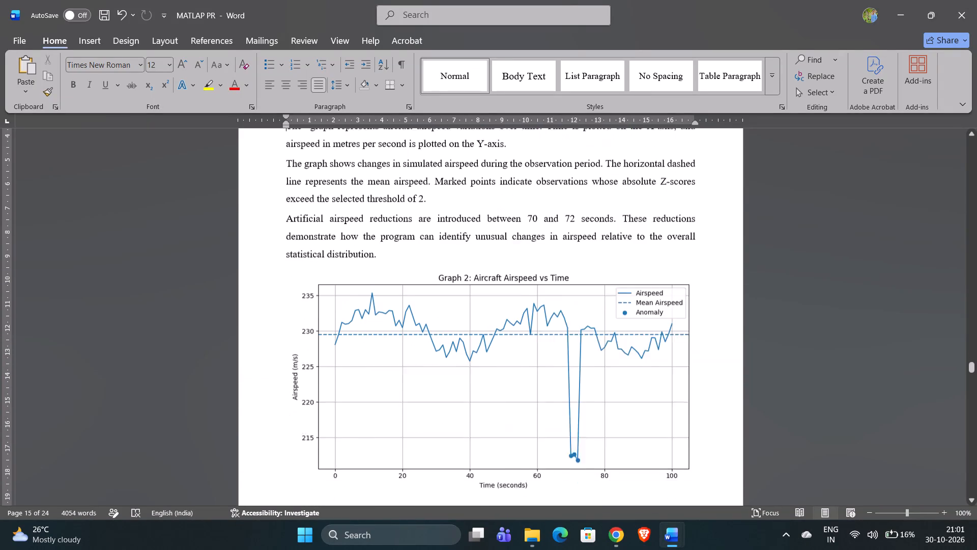
{"action": "scroll", "coordinate": [469, 286], "scroll_direction": "down", "scroll_amount": 3}
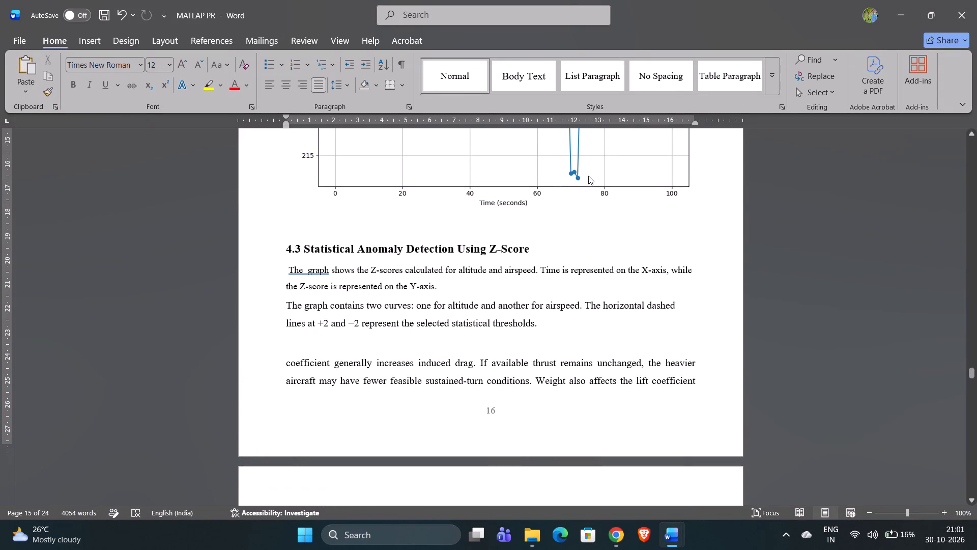
{"action": "scroll", "coordinate": [588, 176], "scroll_direction": "up", "scroll_amount": 2}
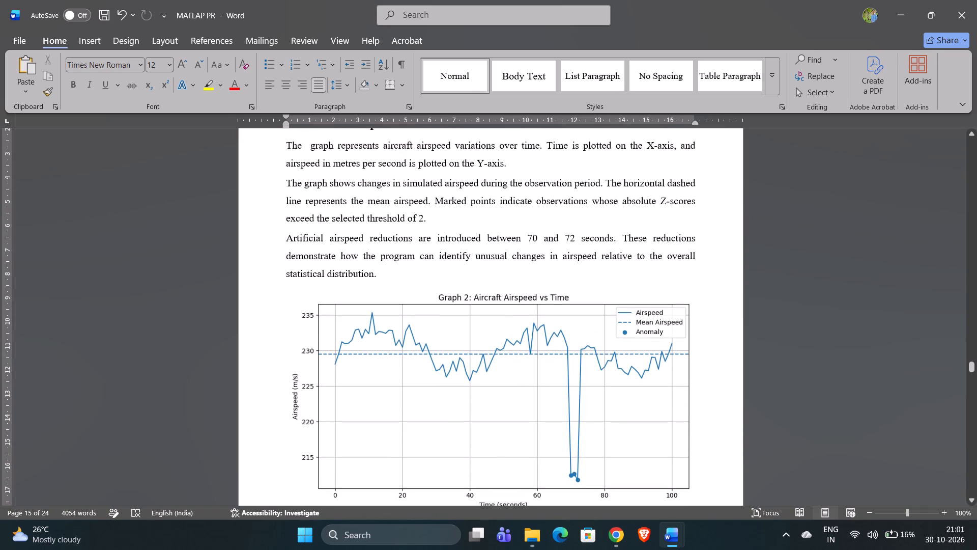
{"action": "scroll", "coordinate": [568, 242], "scroll_direction": "up", "scroll_amount": 6}
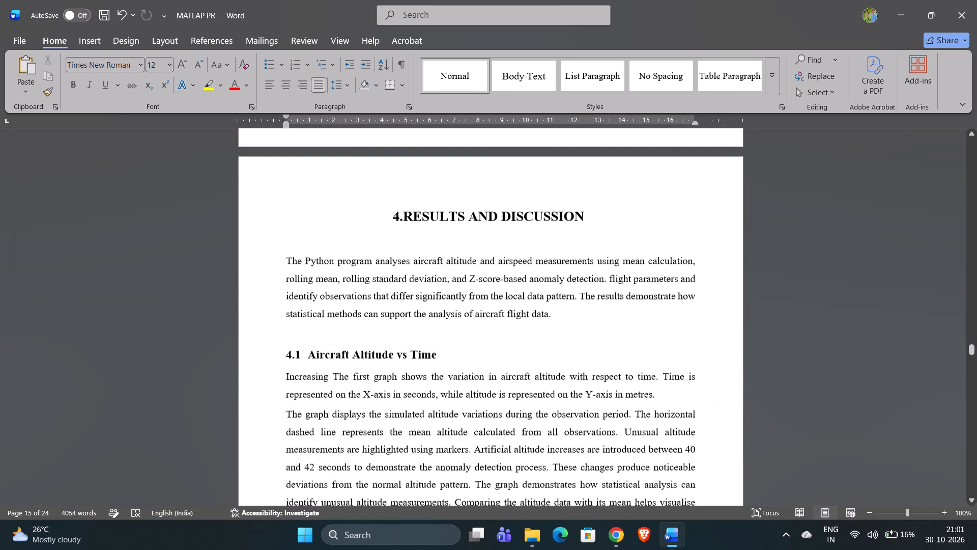
{"action": "scroll", "coordinate": [568, 242], "scroll_direction": "up", "scroll_amount": 2}
{"action": "scroll", "coordinate": [568, 242], "scroll_direction": "down", "scroll_amount": 3}
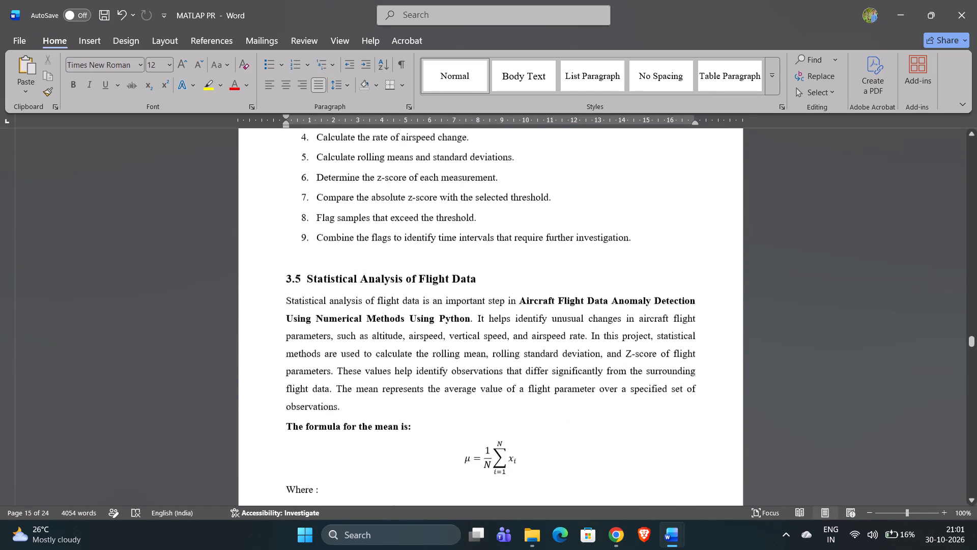
{"action": "scroll", "coordinate": [568, 242], "scroll_direction": "down", "scroll_amount": 5}
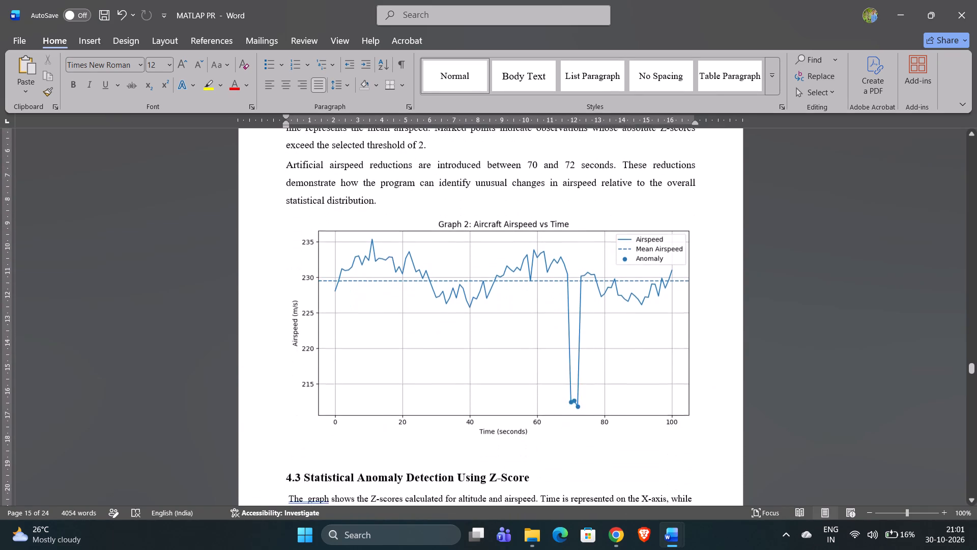
{"action": "scroll", "coordinate": [568, 242], "scroll_direction": "down", "scroll_amount": 2}
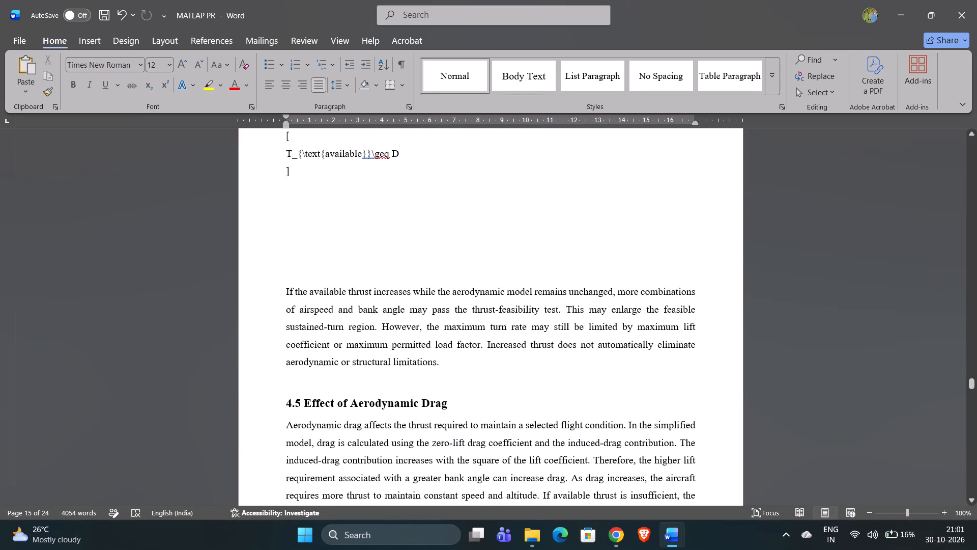
Ignore once the grammar flag on "The graph" in the opening sentence of section 4.3.
{"action": "scroll", "coordinate": [568, 242], "scroll_direction": "up", "scroll_amount": 4}
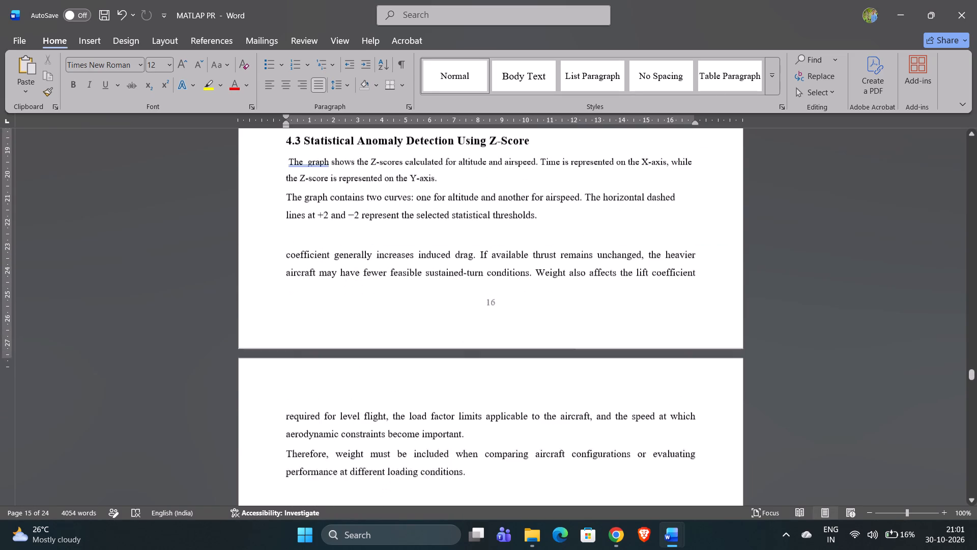
{"action": "scroll", "coordinate": [568, 242], "scroll_direction": "up", "scroll_amount": 1}
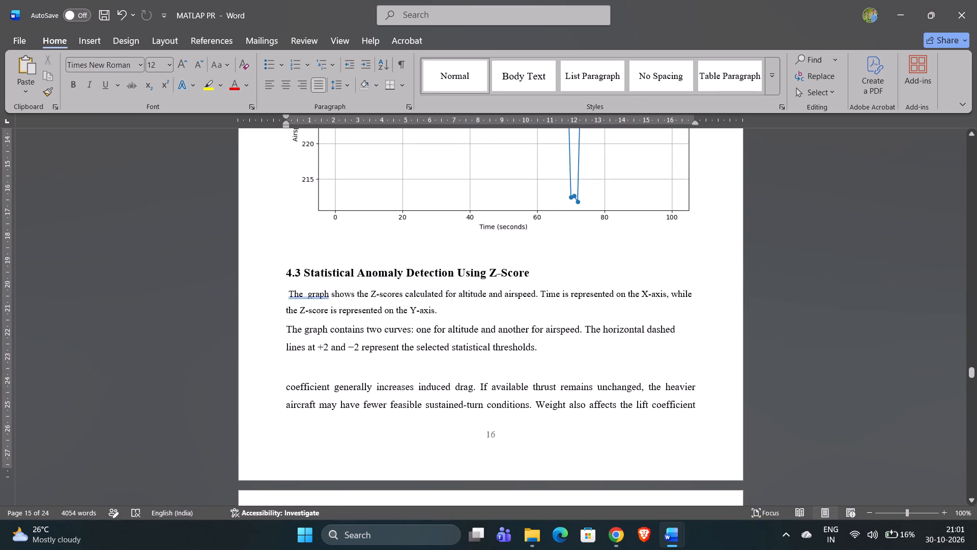
{"action": "left_click", "coordinate": [309, 297]}
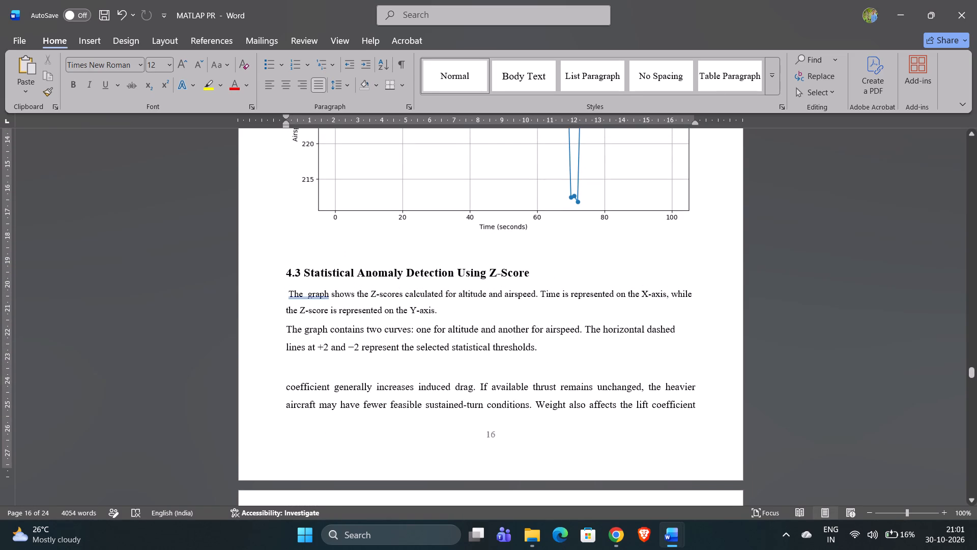
{"action": "right_click", "coordinate": [309, 297]}
{"action": "left_click", "coordinate": [254, 80]}
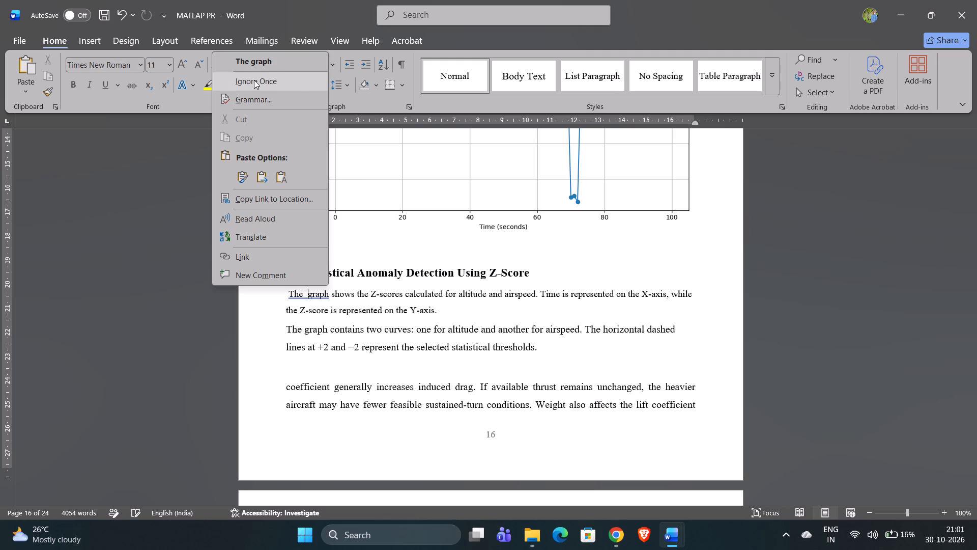
Delete the word "first" from the opening sentence of section 4.1 Aircraft Altitude vs Time.
{"action": "scroll", "coordinate": [325, 253], "scroll_direction": "up", "scroll_amount": 4}
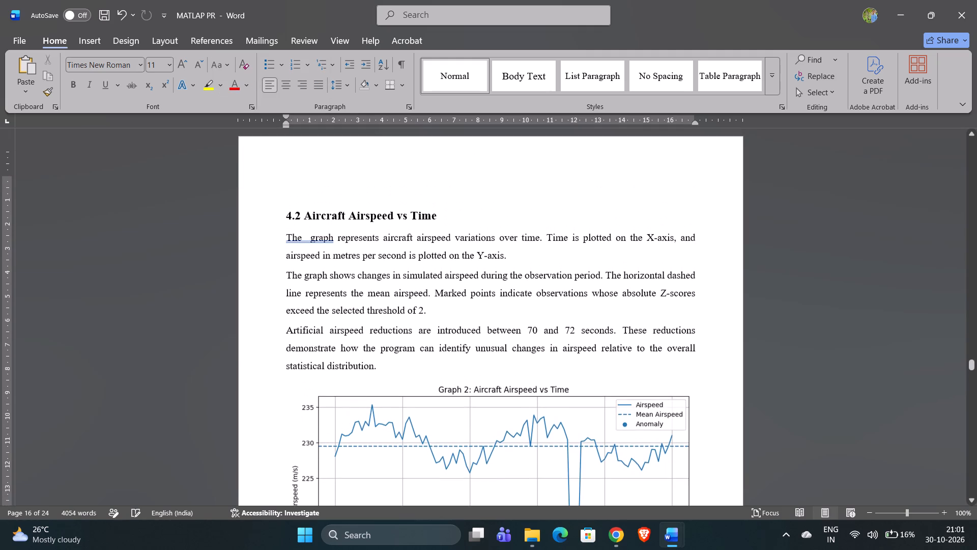
{"action": "scroll", "coordinate": [325, 253], "scroll_direction": "up", "scroll_amount": 4}
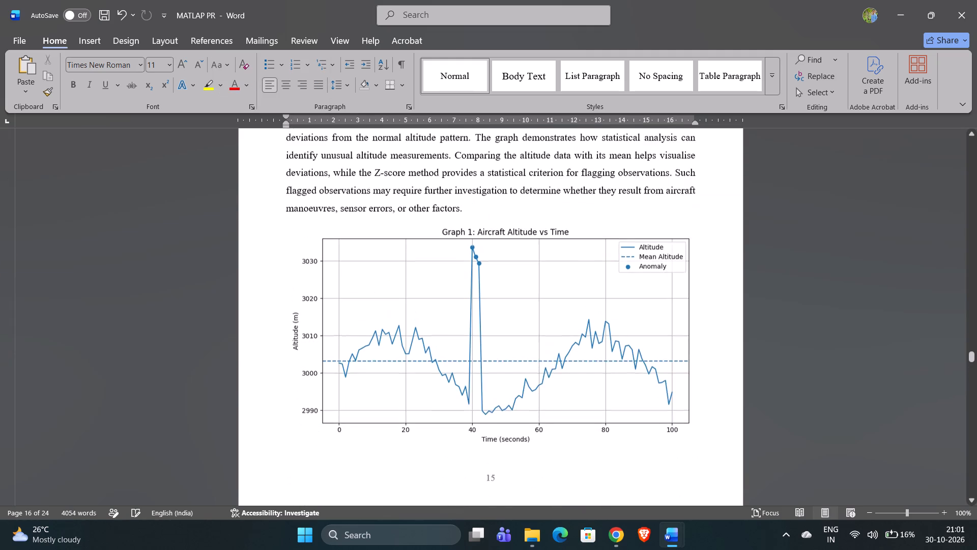
{"action": "scroll", "coordinate": [325, 253], "scroll_direction": "up", "scroll_amount": 1}
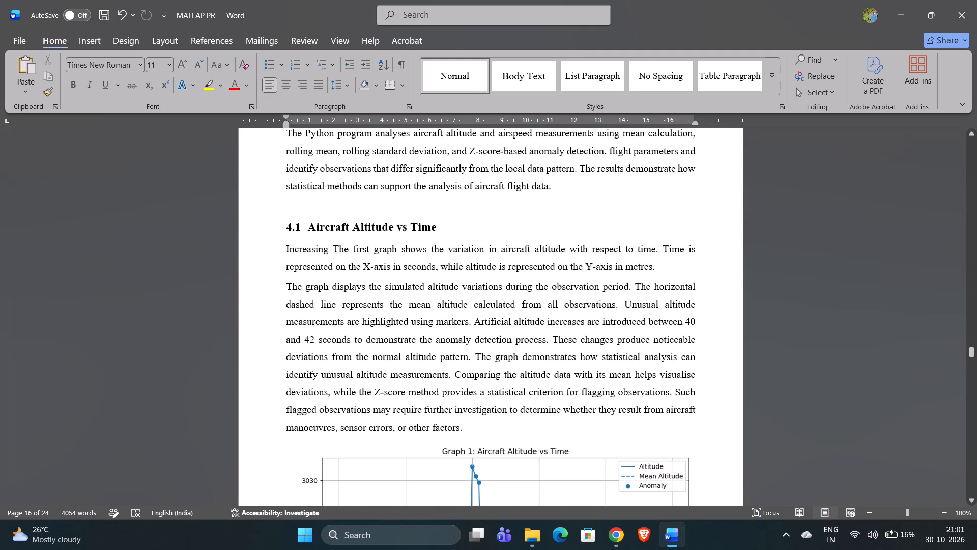
{"action": "left_click", "coordinate": [368, 248]}
{"action": "key", "text": "BackSpace"}
{"action": "key", "text": "BackSpace"}
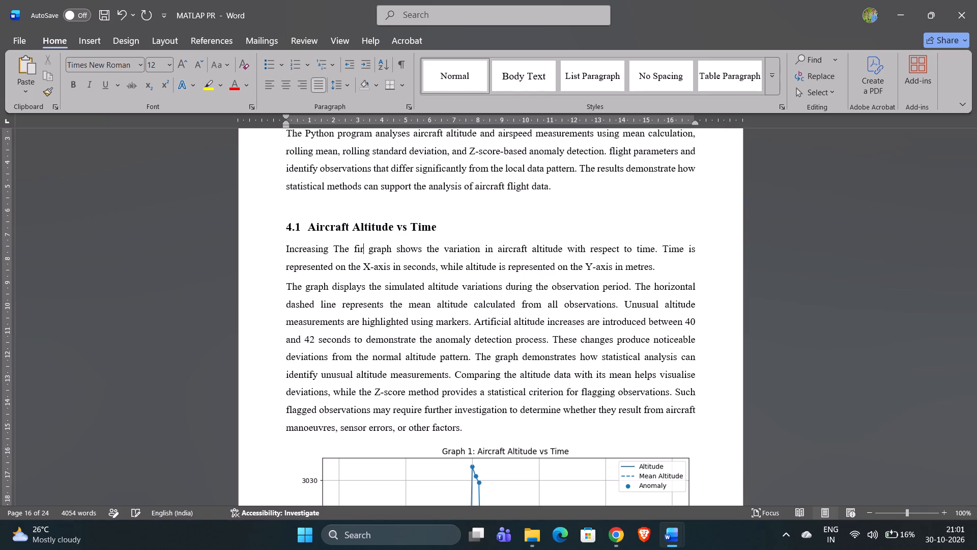
{"action": "key", "text": "BackSpace"}
{"action": "key", "text": "BackSpace"}
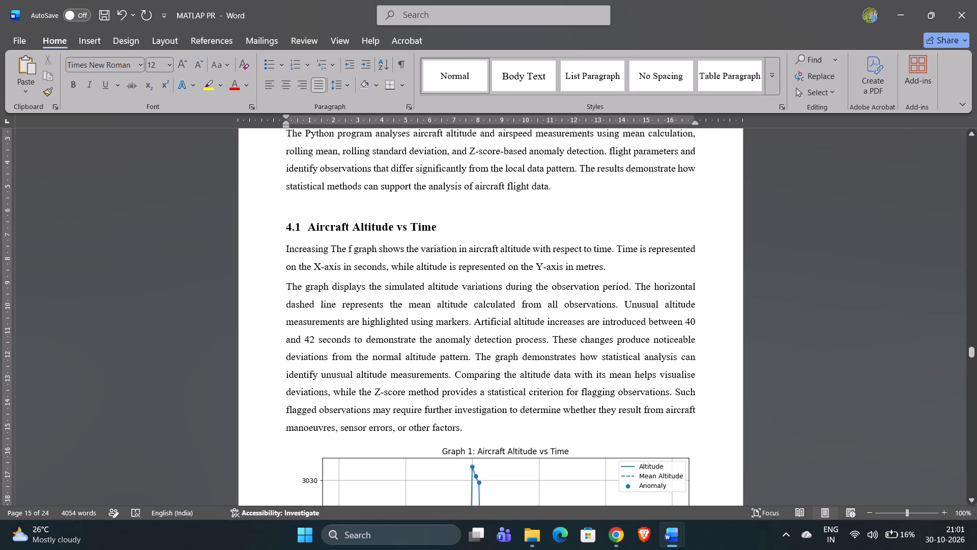
{"action": "key", "text": "BackSpace"}
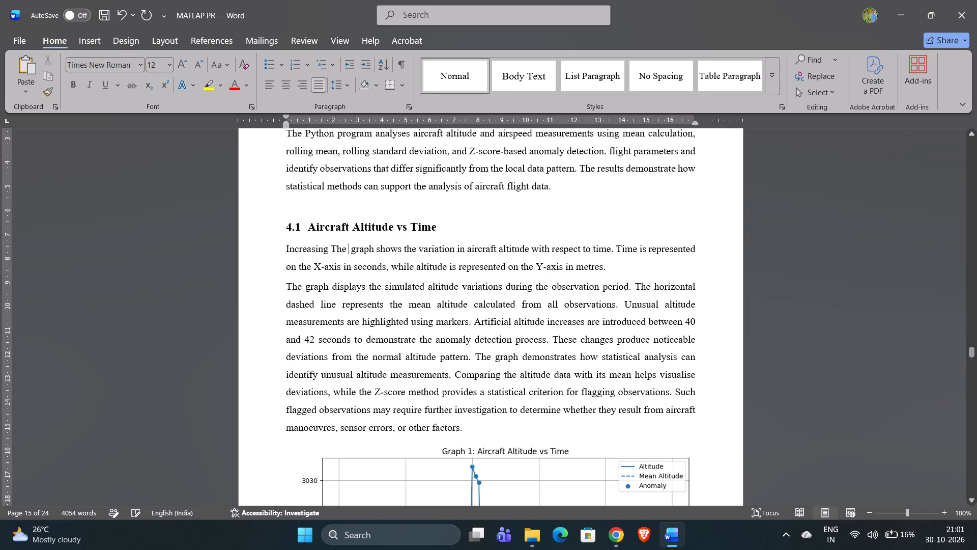
Remove the stray word "Increasing" and the leading space so that section 4.1's first paragraph starts with "The".
{"action": "left_click", "coordinate": [329, 249]}
{"action": "key", "text": "BackSpace"}
{"action": "key", "text": "BackSpace"}
{"action": "key", "text": "BackSpace"}
{"action": "key", "text": "BackSpace"}
{"action": "key", "text": "BackSpace"}
{"action": "key", "text": "BackSpace"}
{"action": "key", "text": "BackSpace"}
{"action": "key", "text": "BackSpace"}
{"action": "key", "text": "BackSpace"}
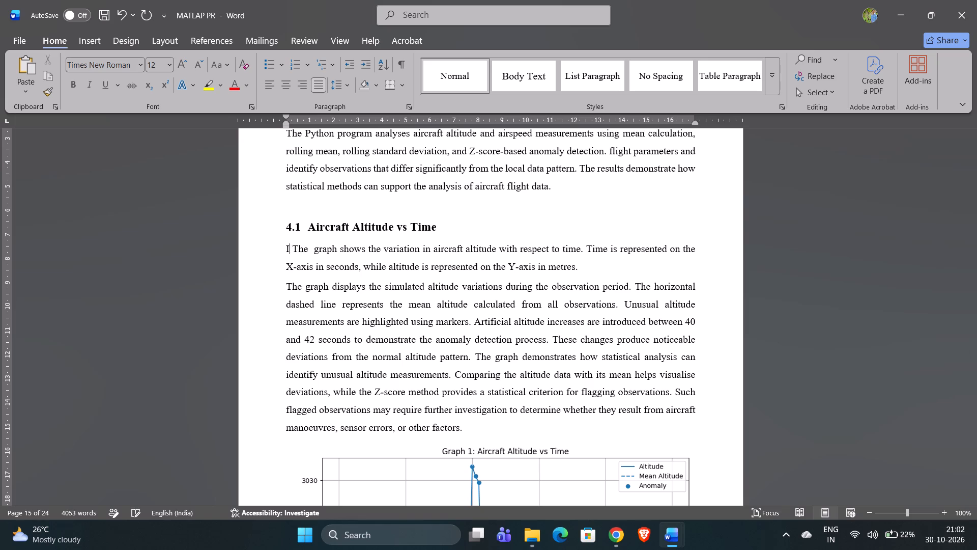
{"action": "key", "text": "BackSpace"}
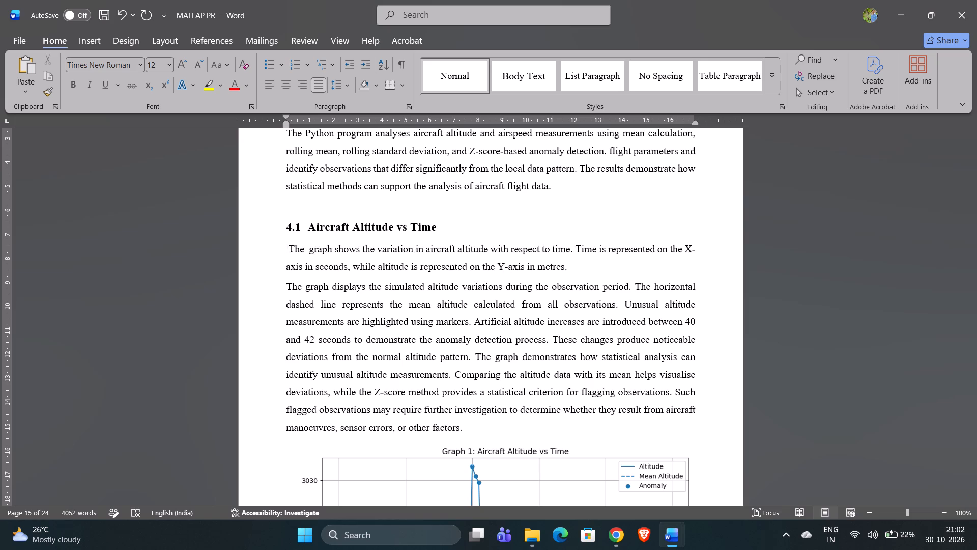
{"action": "left_click", "coordinate": [292, 249]}
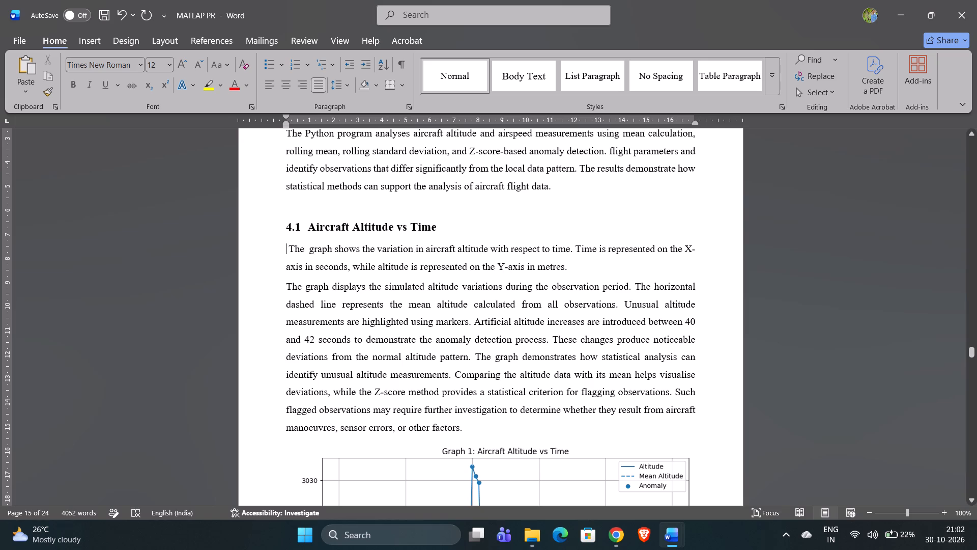
{"action": "left_click", "coordinate": [289, 249]}
{"action": "key", "text": "BackSpace"}
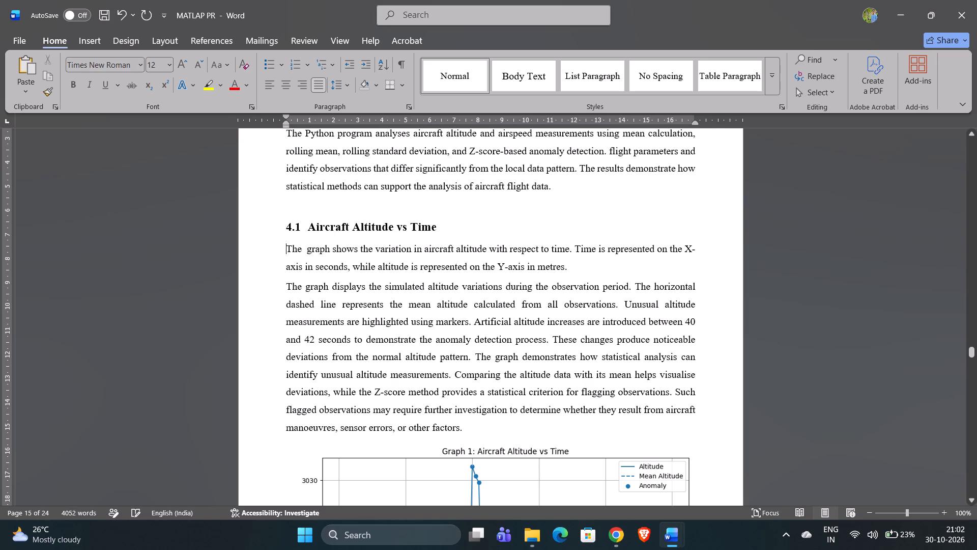
{"action": "left_click", "coordinate": [287, 284]}
Review the report from the altitude graph in section 4.1 down to the text of section 4.3.
{"action": "scroll", "coordinate": [426, 320], "scroll_direction": "down", "scroll_amount": 3}
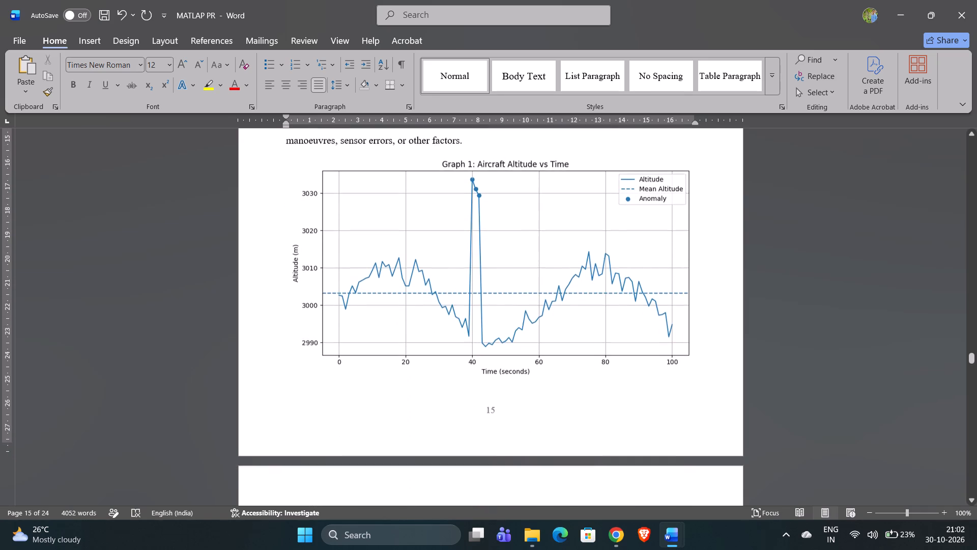
{"action": "scroll", "coordinate": [426, 320], "scroll_direction": "down", "scroll_amount": 6}
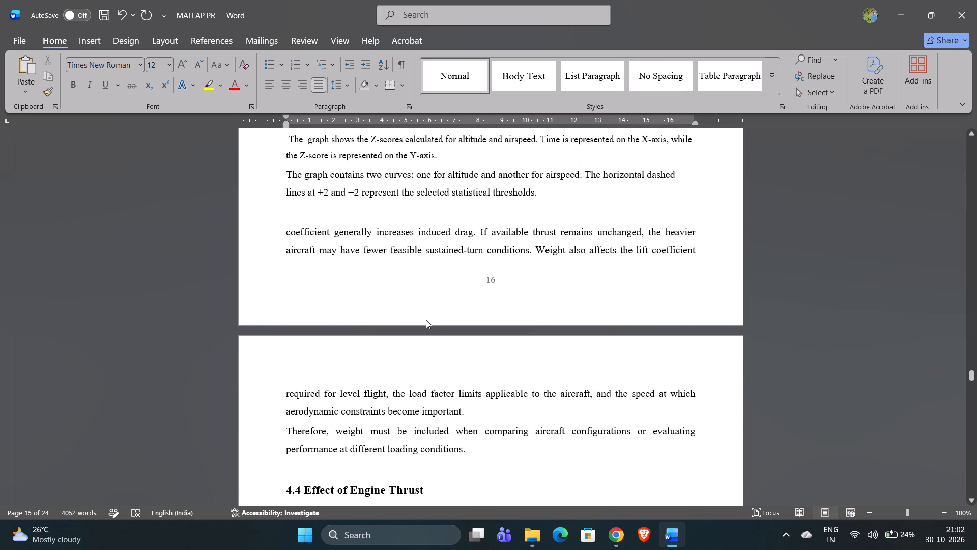
{"action": "scroll", "coordinate": [426, 320], "scroll_direction": "up", "scroll_amount": 1}
{"action": "scroll", "coordinate": [426, 320], "scroll_direction": "down", "scroll_amount": 1}
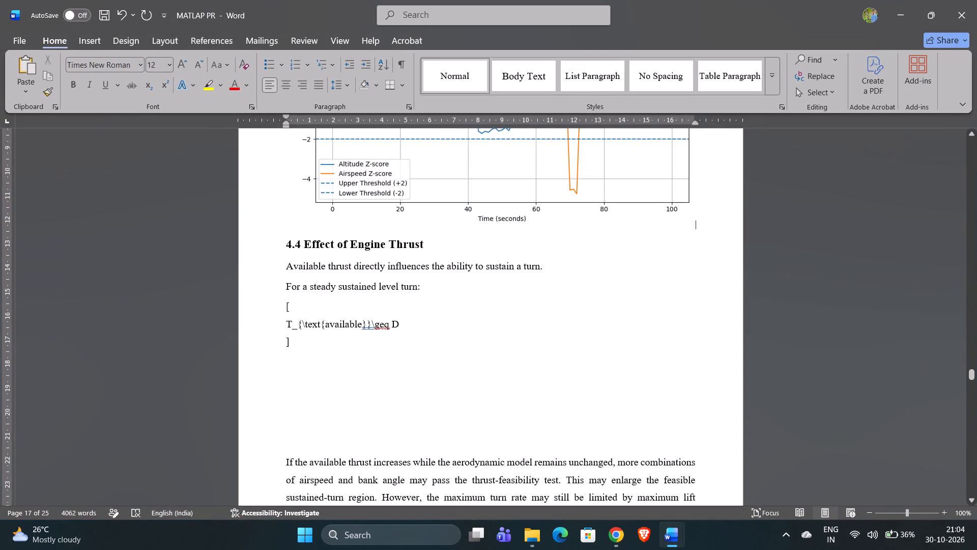
{"action": "left_click", "coordinate": [306, 241]}
{"action": "left_click_drag", "start_coordinate": [286, 242], "coordinate": [391, 339]}
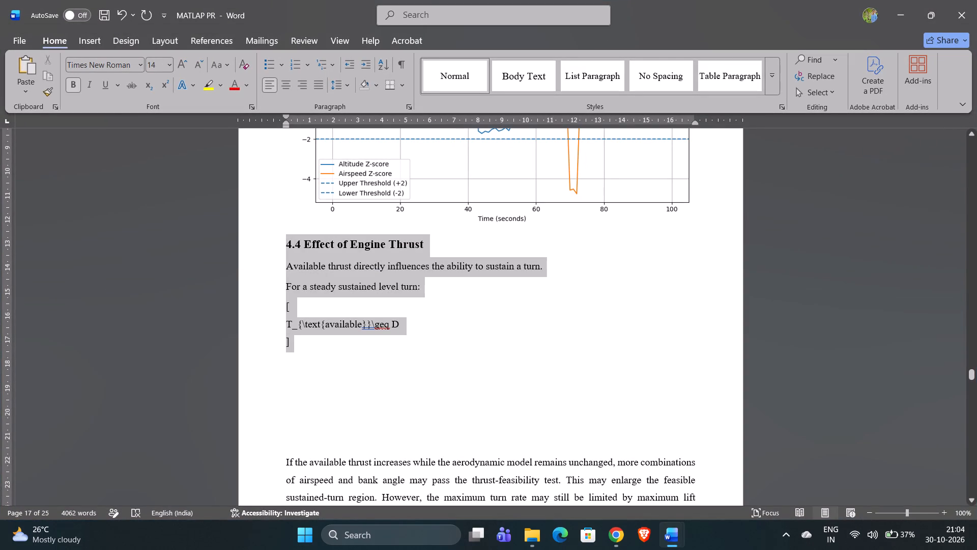
{"action": "left_click_drag", "start_coordinate": [391, 339], "coordinate": [402, 326]}
{"action": "left_click", "coordinate": [426, 328]}
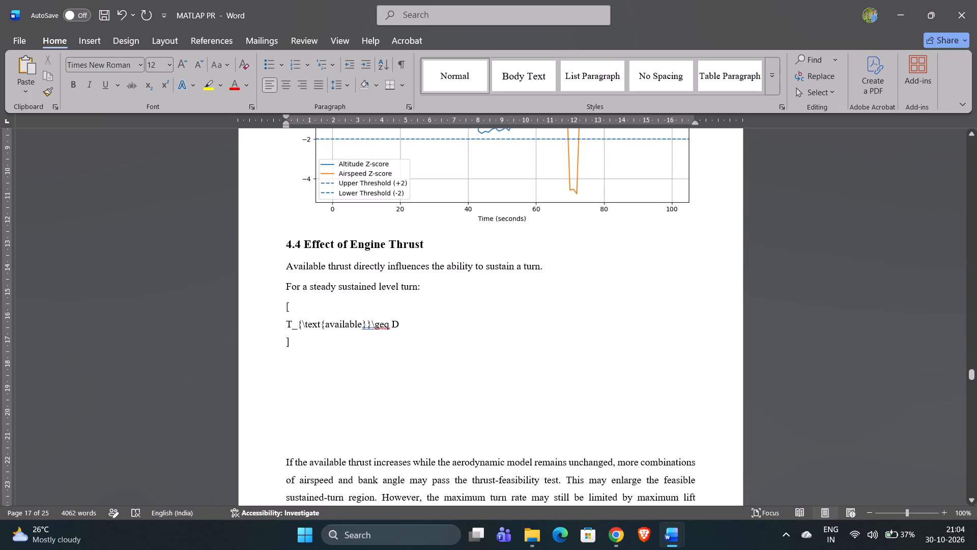
{"action": "left_click_drag", "start_coordinate": [284, 241], "coordinate": [403, 365]}
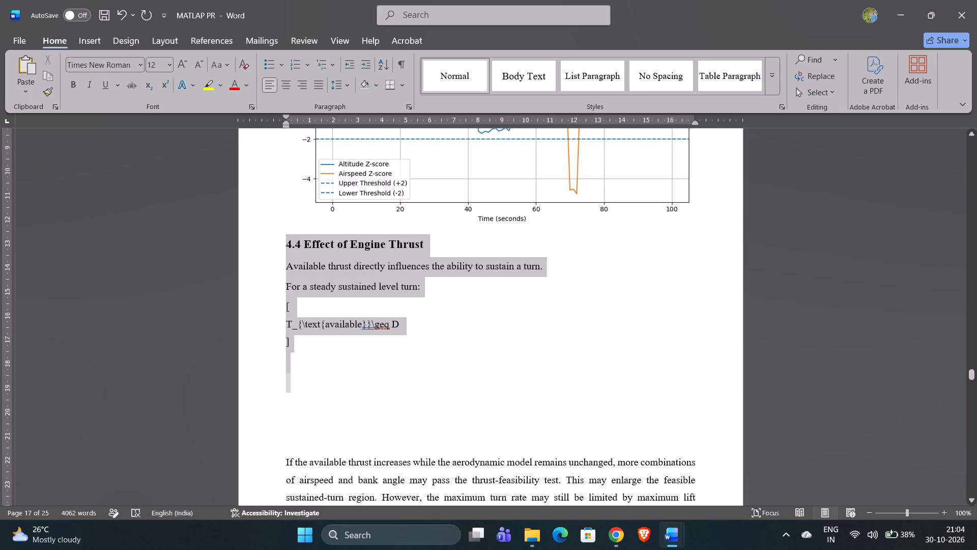
{"action": "left_click_drag", "start_coordinate": [403, 365], "coordinate": [408, 359]}
{"action": "key", "text": "BackSpace"}
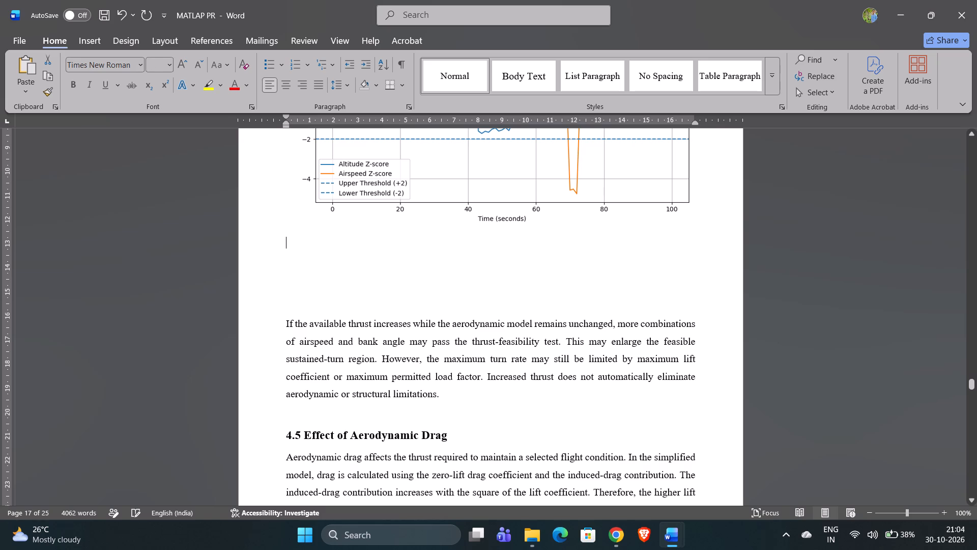
{"action": "key", "text": "ctrl+v"}
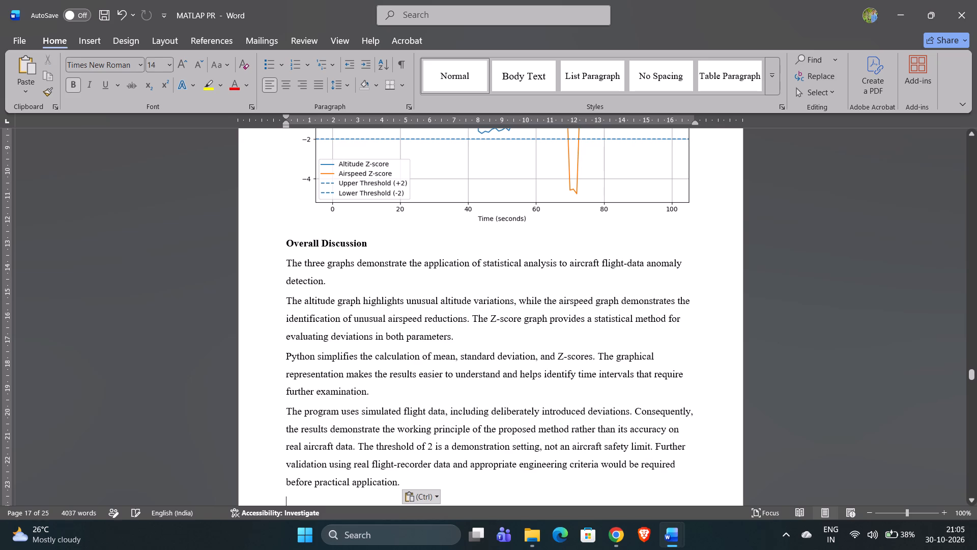
Number the pasted heading as "4.4 Overall Discussion" and set its font size to 14.
{"action": "left_click", "coordinate": [286, 242]}
{"action": "key", "text": "4"}
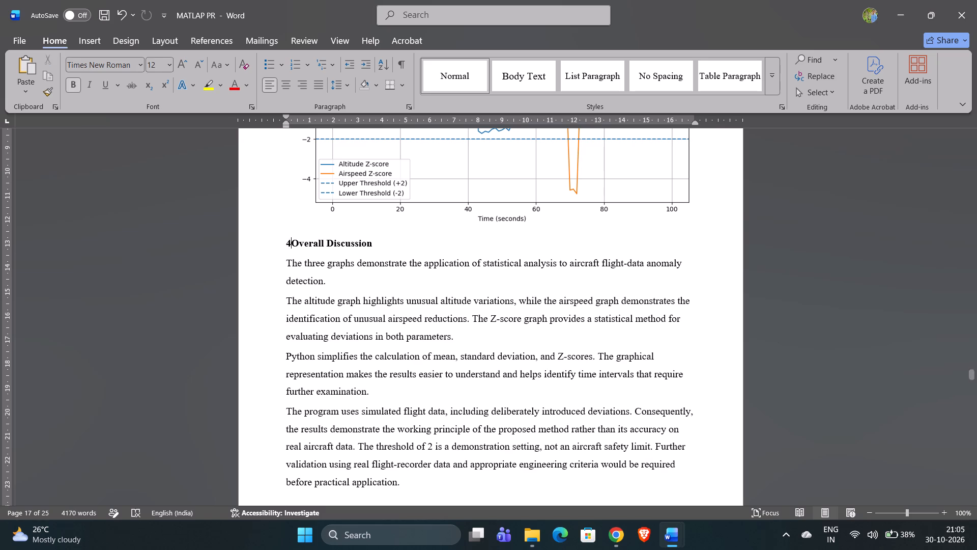
{"action": "type", "text": ".4"}
{"action": "key", "text": "space"}
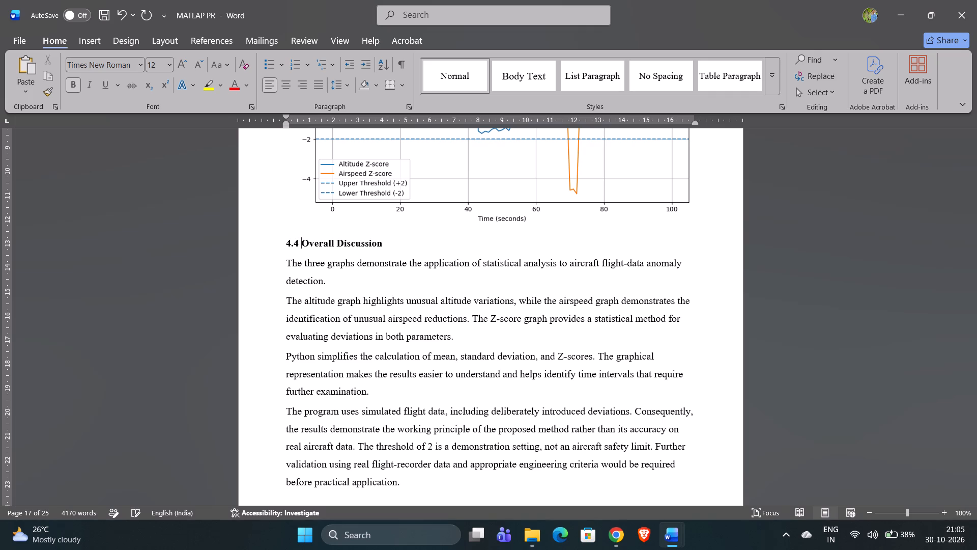
{"action": "left_click_drag", "start_coordinate": [284, 239], "coordinate": [389, 244]}
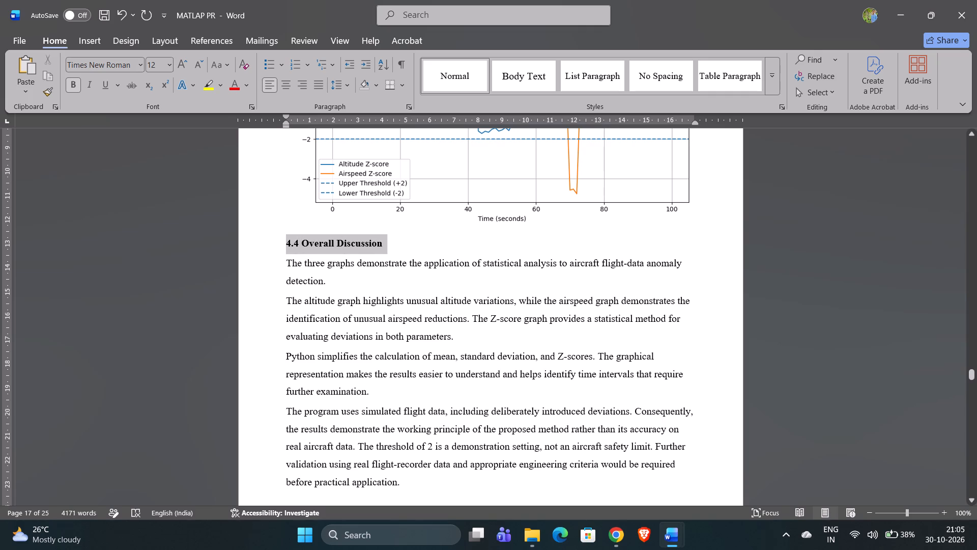
{"action": "left_click_drag", "start_coordinate": [389, 244], "coordinate": [389, 243]}
{"action": "left_click", "coordinate": [499, 203]}
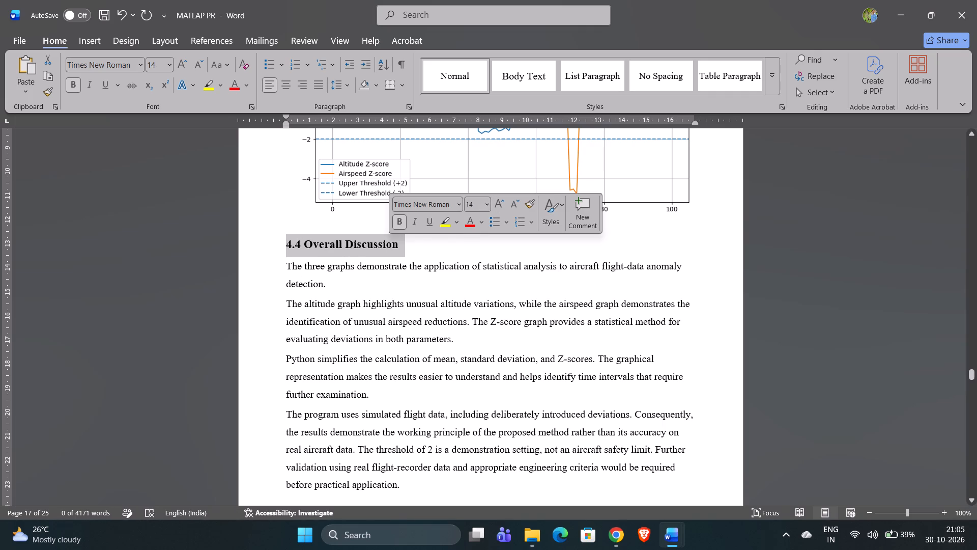
Justify the four paragraphs under the 4.4 Overall Discussion heading and check their line spacing options.
{"action": "left_click_drag", "start_coordinate": [286, 265], "coordinate": [398, 437]}
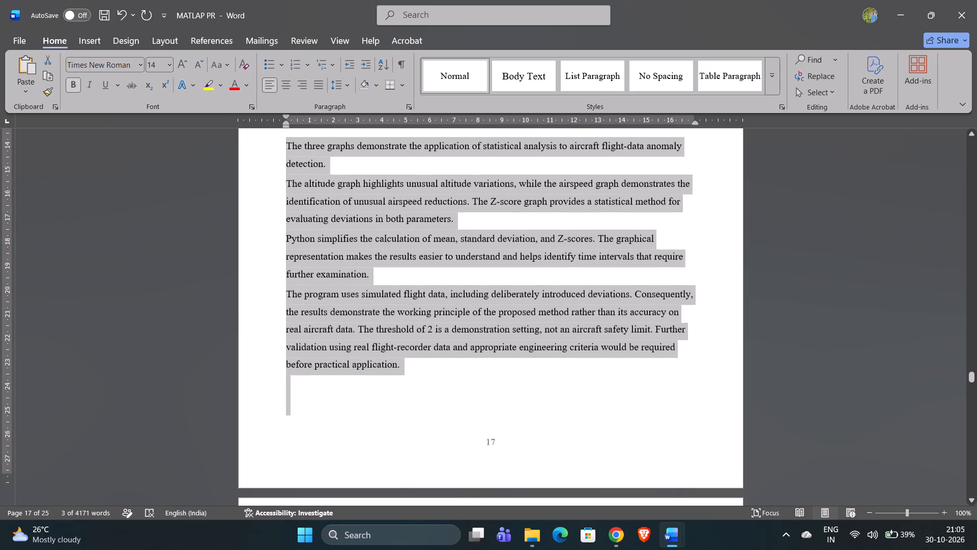
{"action": "left_click_drag", "start_coordinate": [398, 437], "coordinate": [399, 368]}
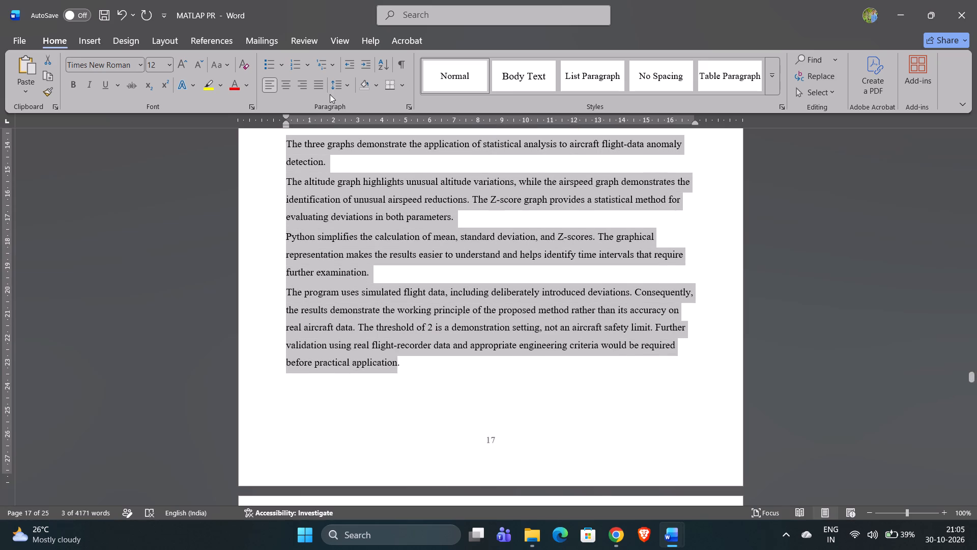
{"action": "left_click", "coordinate": [315, 88]}
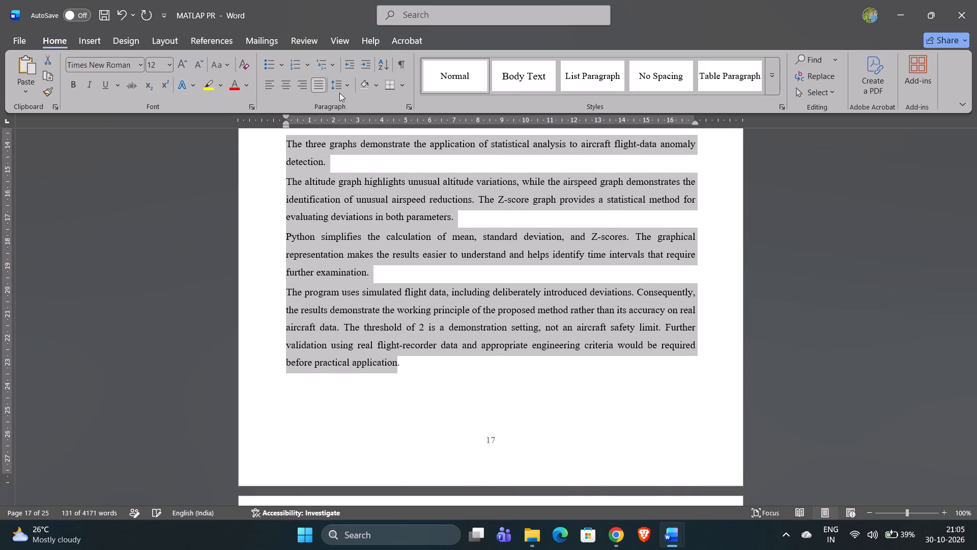
{"action": "left_click", "coordinate": [343, 93]}
{"action": "left_click", "coordinate": [340, 84]}
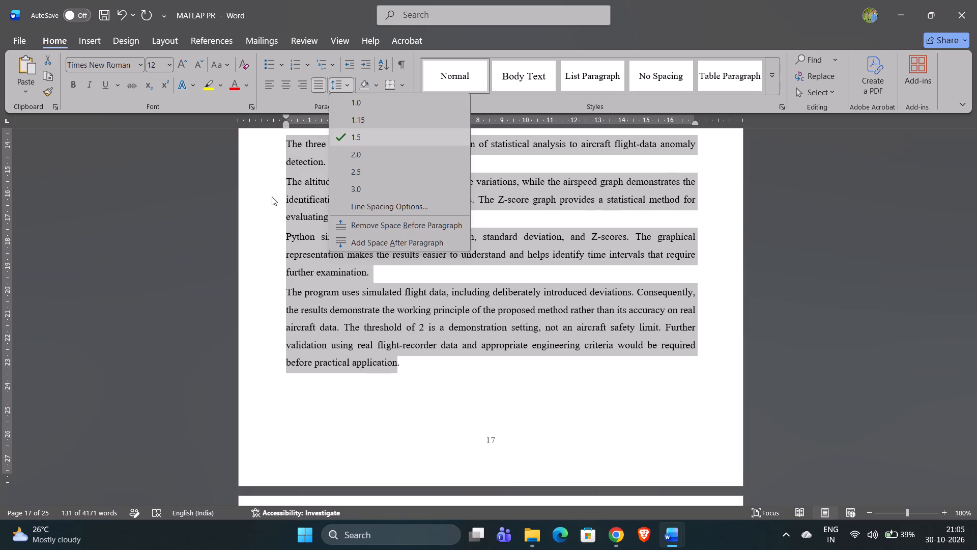
{"action": "left_click", "coordinate": [272, 197]}
Merge the first three paragraphs of section 4.4 into one, with a single space between the joined sentences.
{"action": "scroll", "coordinate": [272, 197], "scroll_direction": "up", "scroll_amount": 2}
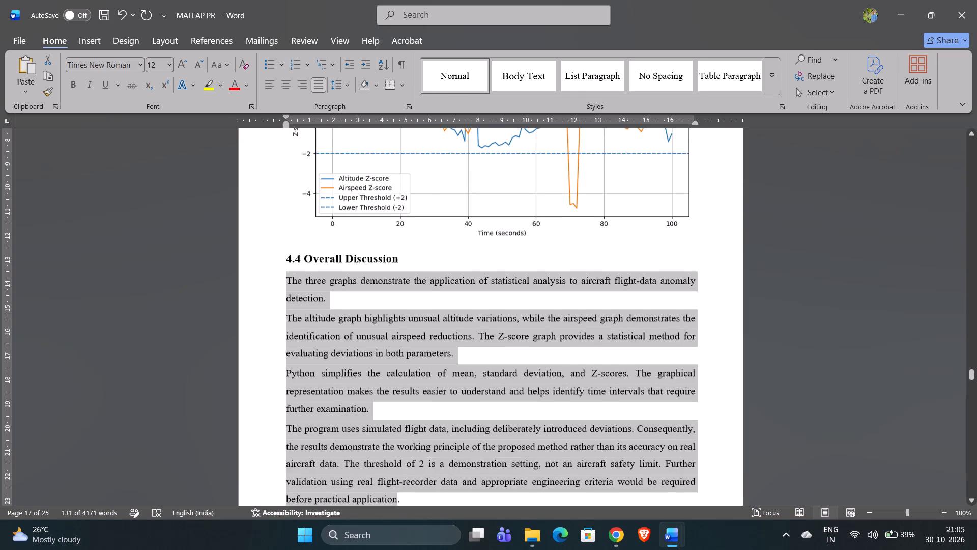
{"action": "left_click", "coordinate": [339, 296]}
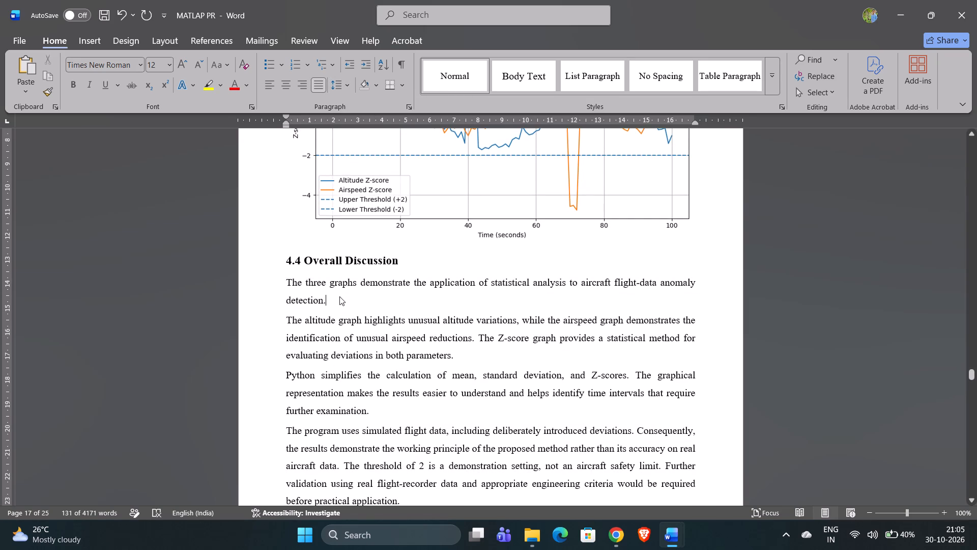
{"action": "left_click", "coordinate": [283, 315]}
{"action": "key", "text": "BackSpace"}
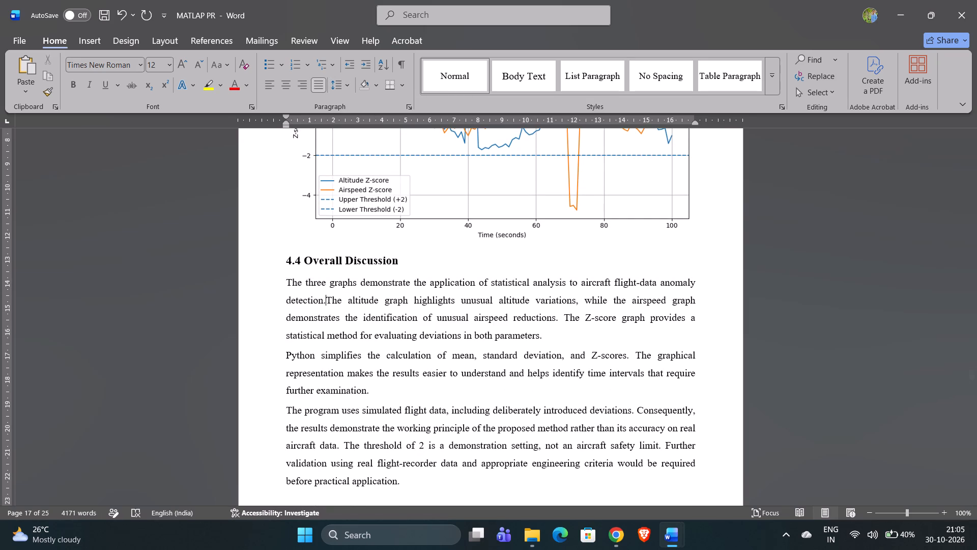
{"action": "key", "text": "space"}
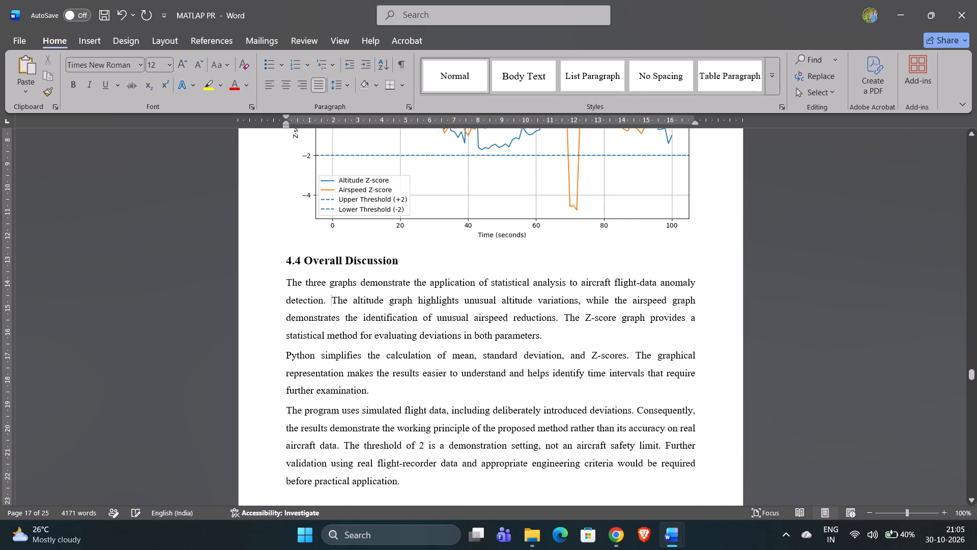
{"action": "left_click", "coordinate": [286, 352]}
{"action": "key", "text": "BackSpace"}
{"action": "key", "text": "space"}
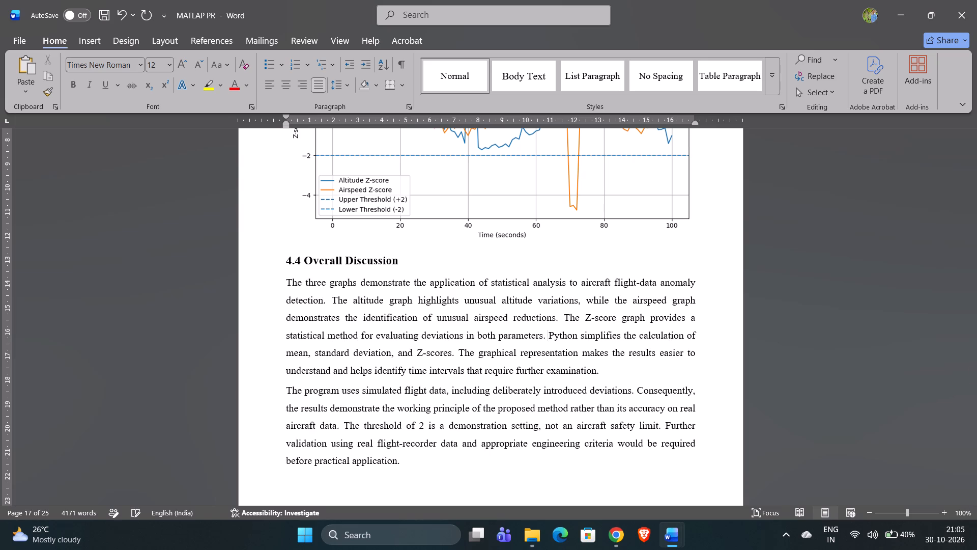
Copy the paragraph starting "The method uses the overall mean" above Graph 3 and paste it after "before practical application." at the end of section 4.4.
{"action": "scroll", "coordinate": [286, 352], "scroll_direction": "down", "scroll_amount": 1}
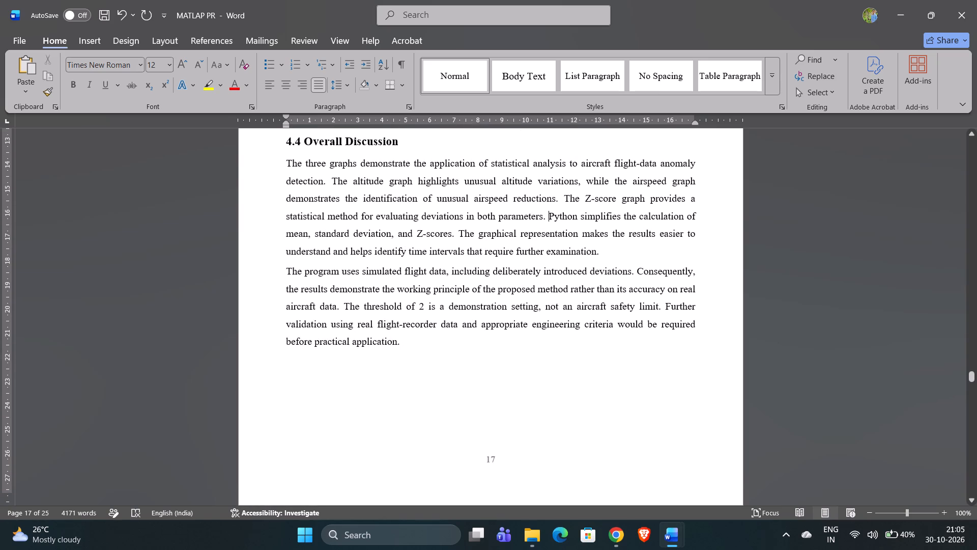
{"action": "scroll", "coordinate": [346, 270], "scroll_direction": "up", "scroll_amount": 1}
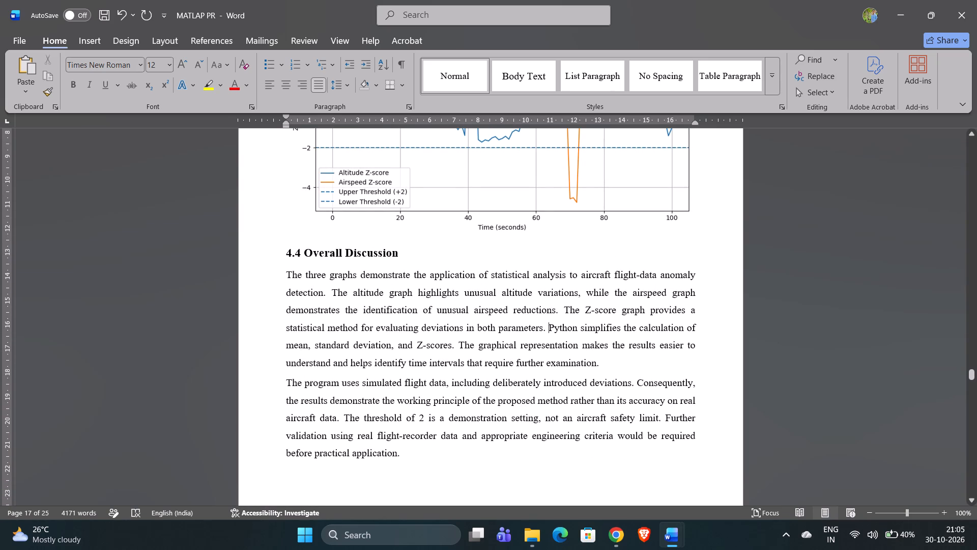
{"action": "scroll", "coordinate": [346, 270], "scroll_direction": "up", "scroll_amount": 2}
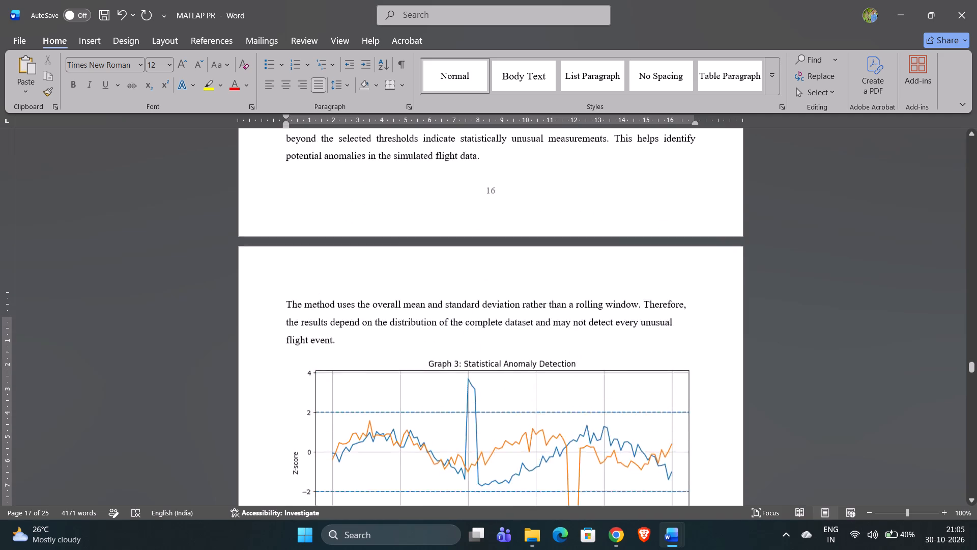
{"action": "scroll", "coordinate": [346, 270], "scroll_direction": "up", "scroll_amount": 2}
{"action": "scroll", "coordinate": [346, 270], "scroll_direction": "down", "scroll_amount": 2}
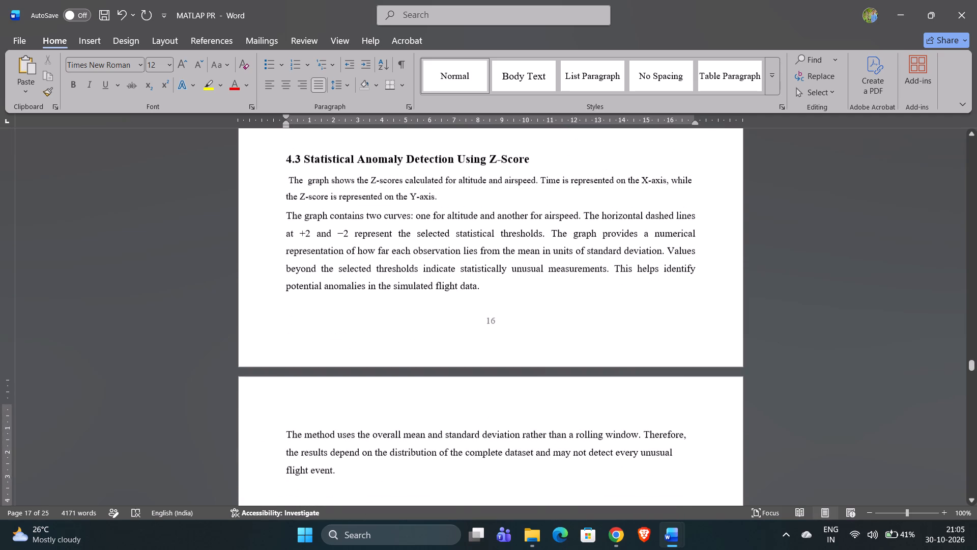
{"action": "scroll", "coordinate": [346, 270], "scroll_direction": "down", "scroll_amount": 1}
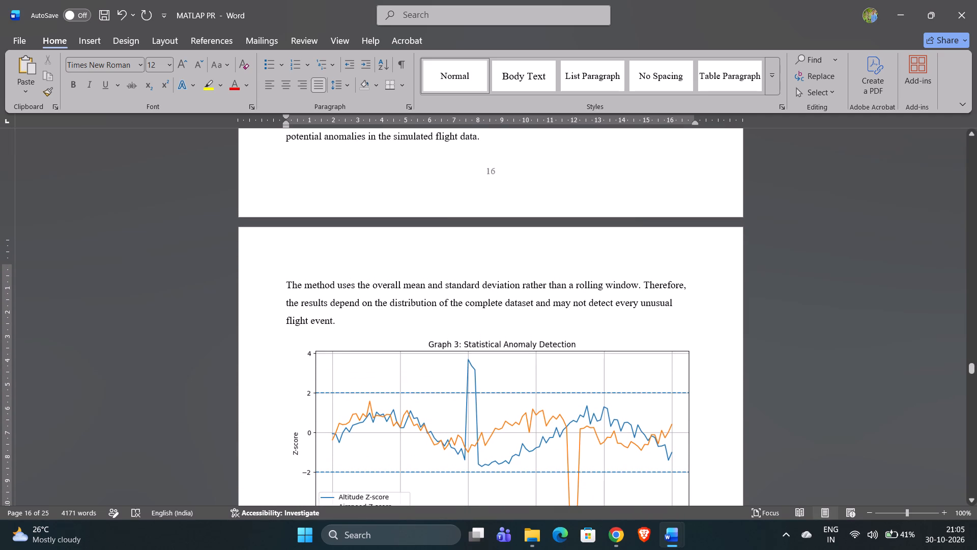
{"action": "left_click_drag", "start_coordinate": [288, 280], "coordinate": [345, 332]}
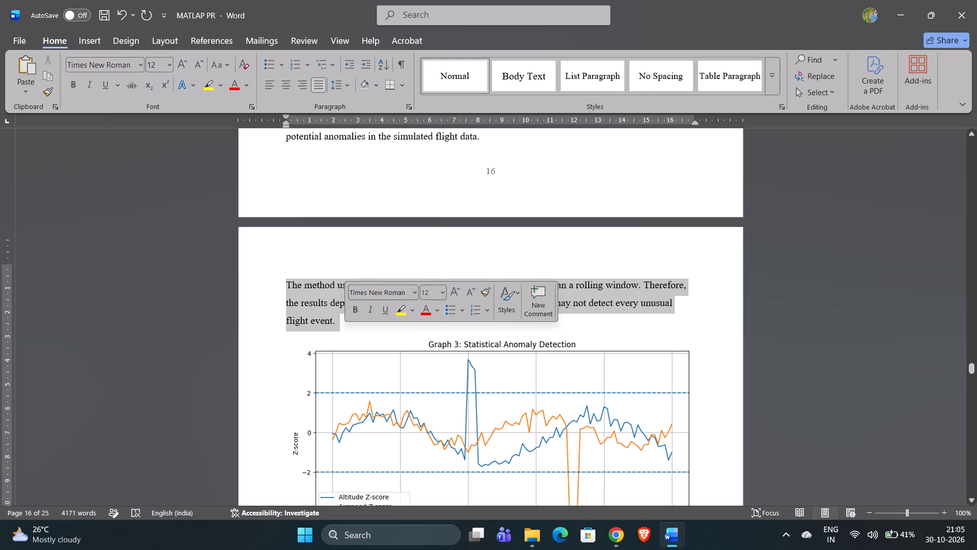
{"action": "key", "text": "ctrl+c"}
{"action": "scroll", "coordinate": [345, 332], "scroll_direction": "down", "scroll_amount": 1}
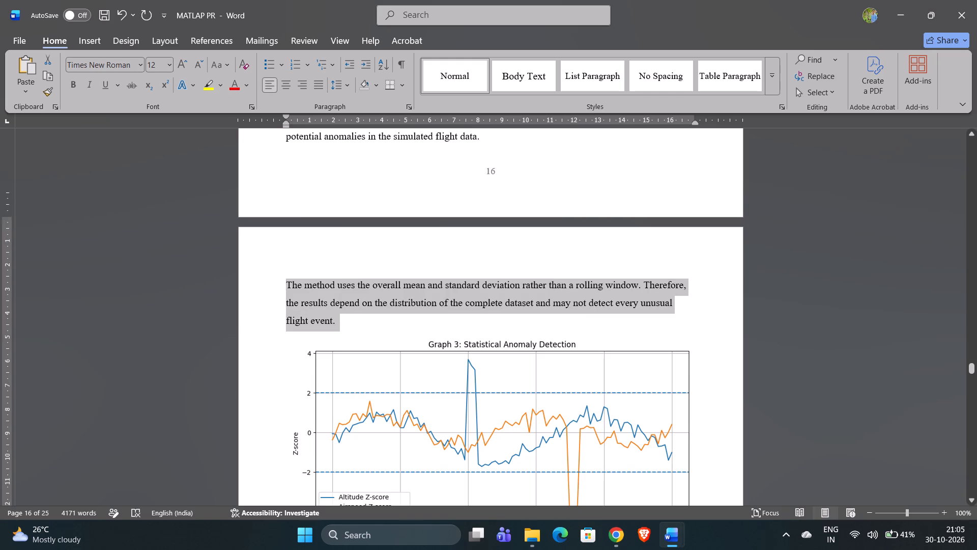
{"action": "scroll", "coordinate": [345, 332], "scroll_direction": "down", "scroll_amount": 2}
{"action": "left_click", "coordinate": [432, 420]}
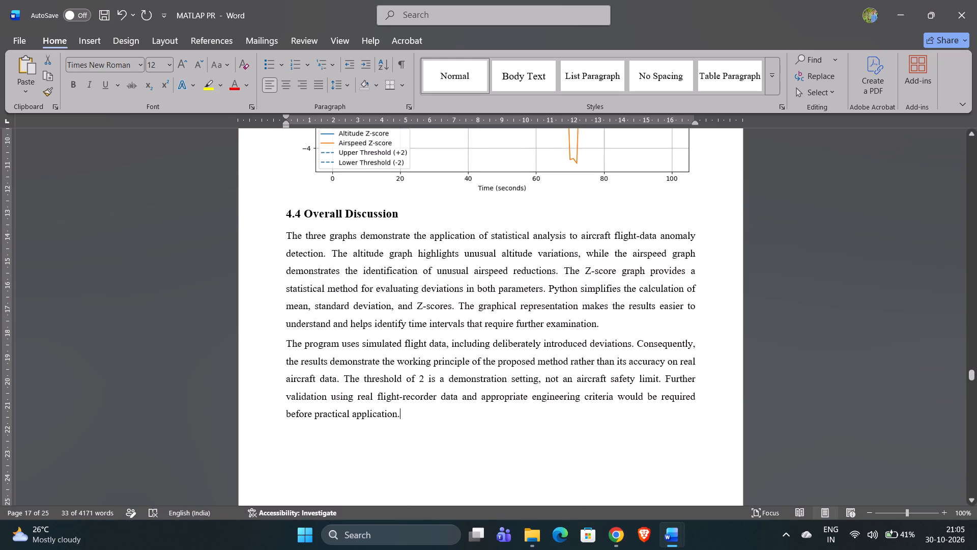
{"action": "key", "text": "space"}
{"action": "key", "text": "ctrl+v"}
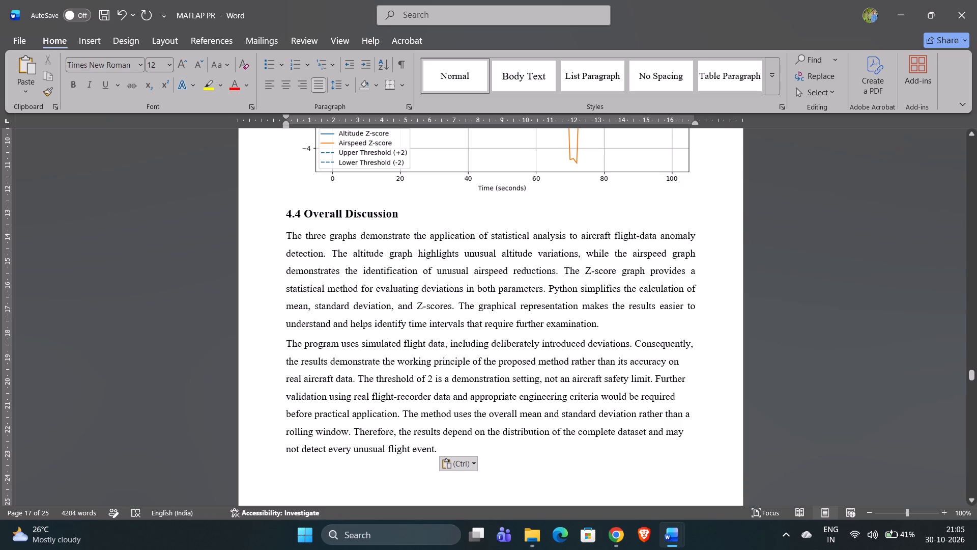
Delete the original "The method uses the overall mean" paragraph above Graph 3 and check the layout of section 4.4.
{"action": "scroll", "coordinate": [423, 426], "scroll_direction": "up", "scroll_amount": 3}
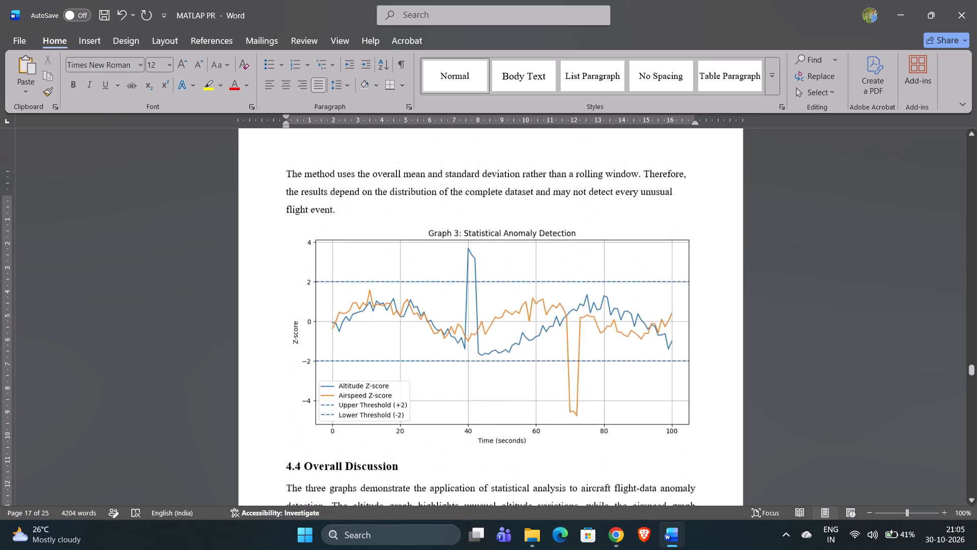
{"action": "scroll", "coordinate": [423, 426], "scroll_direction": "up", "scroll_amount": 1}
{"action": "left_click_drag", "start_coordinate": [285, 295], "coordinate": [354, 351]}
{"action": "key", "text": "BackSpace"}
{"action": "scroll", "coordinate": [354, 351], "scroll_direction": "down", "scroll_amount": 2}
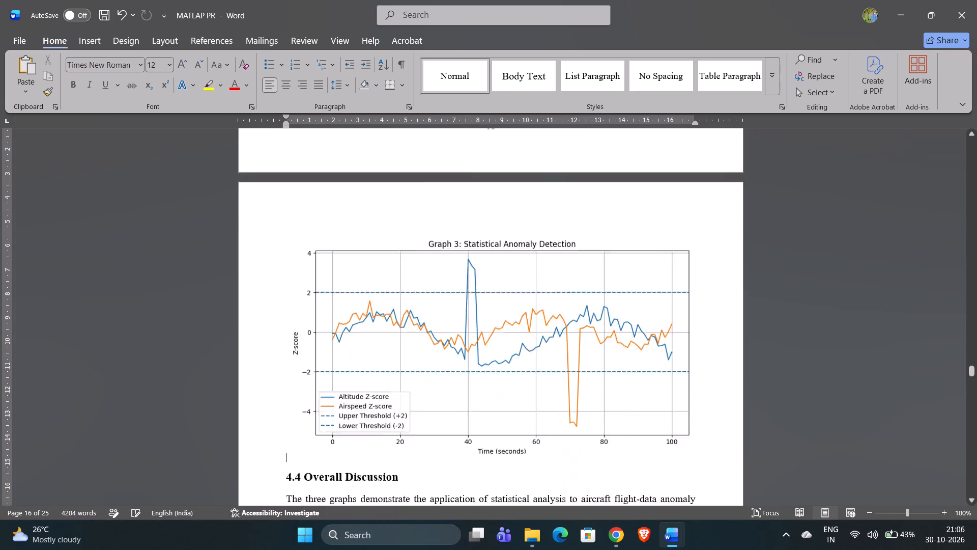
{"action": "scroll", "coordinate": [354, 351], "scroll_direction": "down", "scroll_amount": 2}
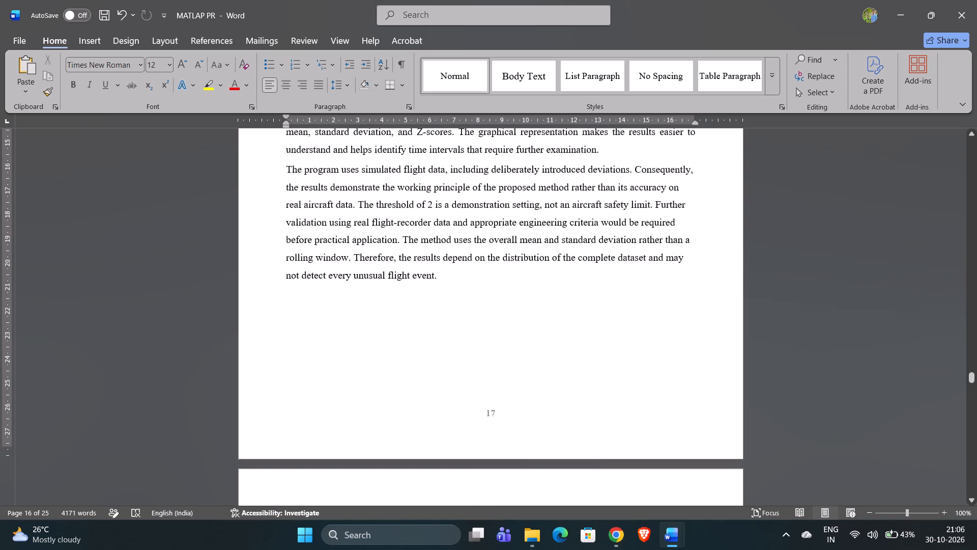
{"action": "scroll", "coordinate": [354, 351], "scroll_direction": "up", "scroll_amount": 4}
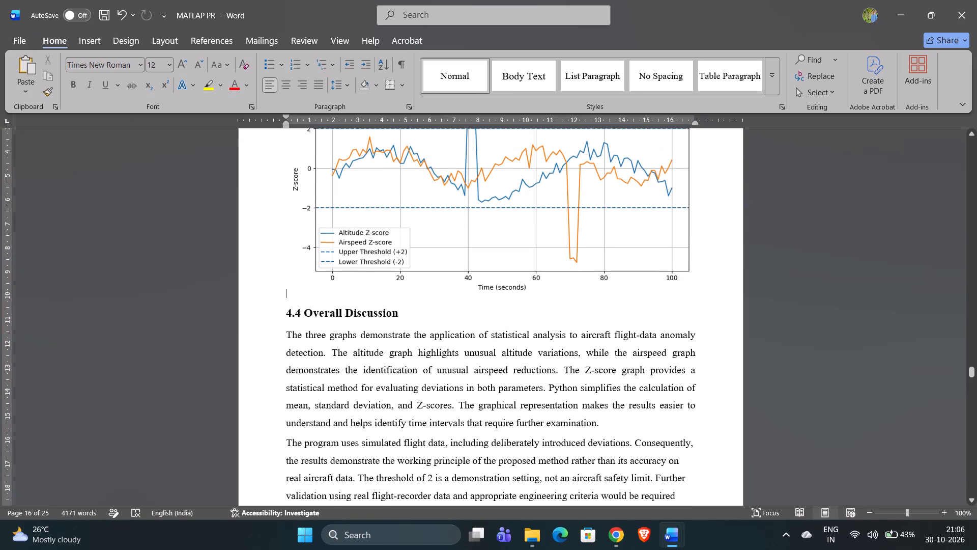
Adjust the blank lines above Graph 3, leaving no empty paragraphs between the section 4.3 text and the graph.
{"action": "key", "text": "Return"}
{"action": "key", "text": "Return"}
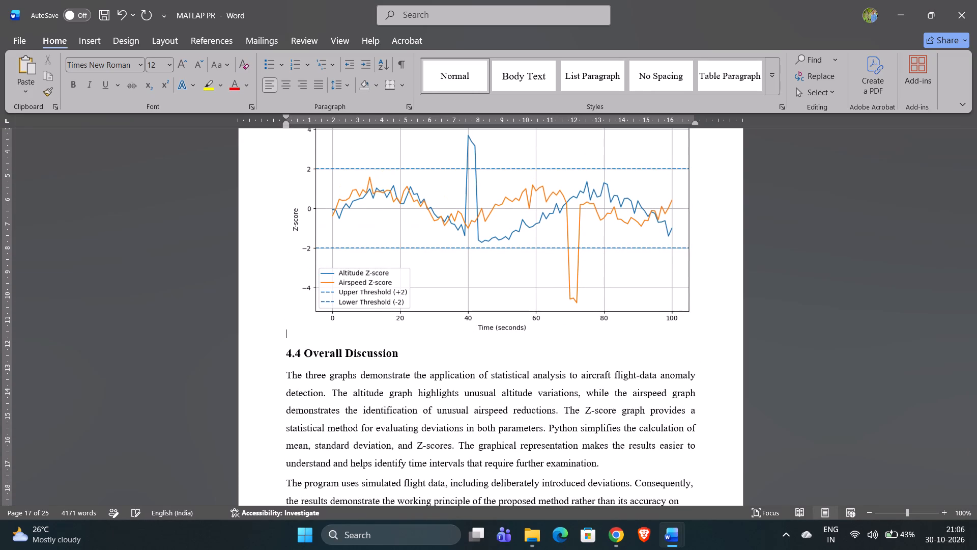
{"action": "key", "text": "Return"}
{"action": "scroll", "coordinate": [299, 303], "scroll_direction": "up", "scroll_amount": 1}
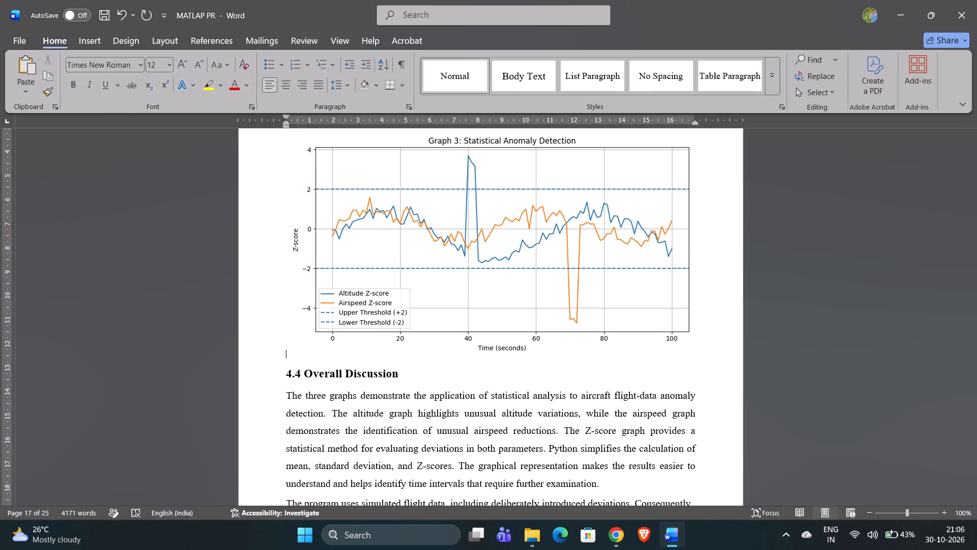
{"action": "scroll", "coordinate": [299, 303], "scroll_direction": "up", "scroll_amount": 1}
{"action": "scroll", "coordinate": [287, 205], "scroll_direction": "up", "scroll_amount": 2}
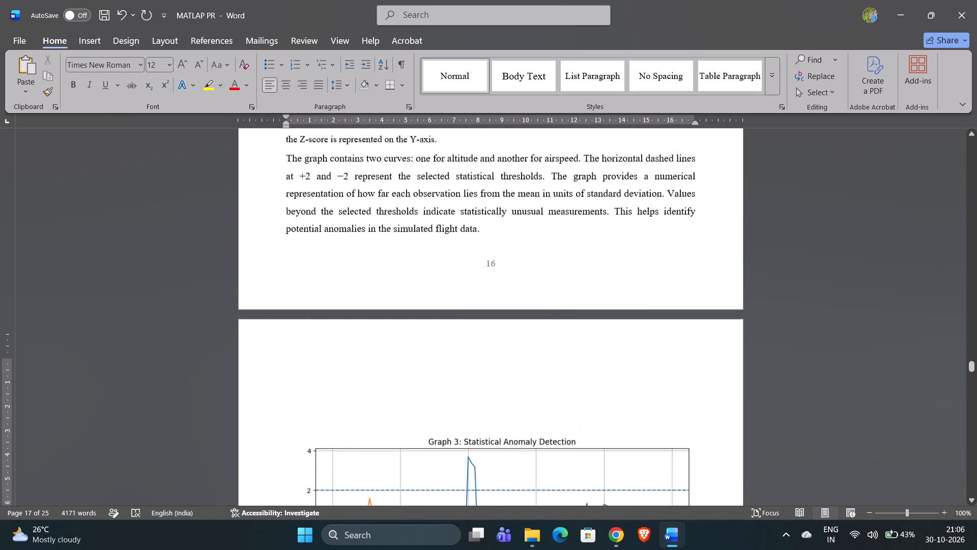
{"action": "scroll", "coordinate": [287, 205], "scroll_direction": "down", "scroll_amount": 1}
{"action": "left_click", "coordinate": [332, 250]}
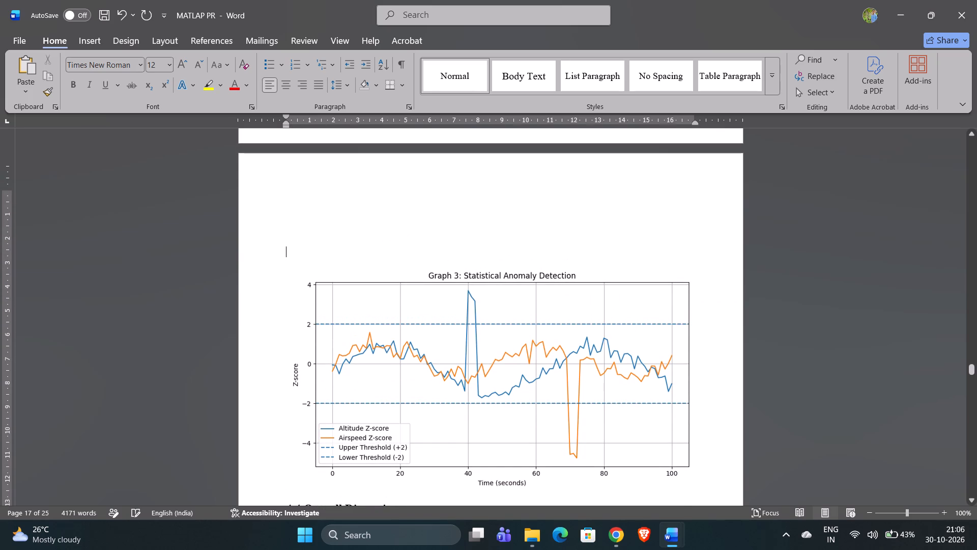
{"action": "key", "text": "BackSpace"}
{"action": "key", "text": "BackSpace"}
{"action": "key", "text": "BackSpace"}
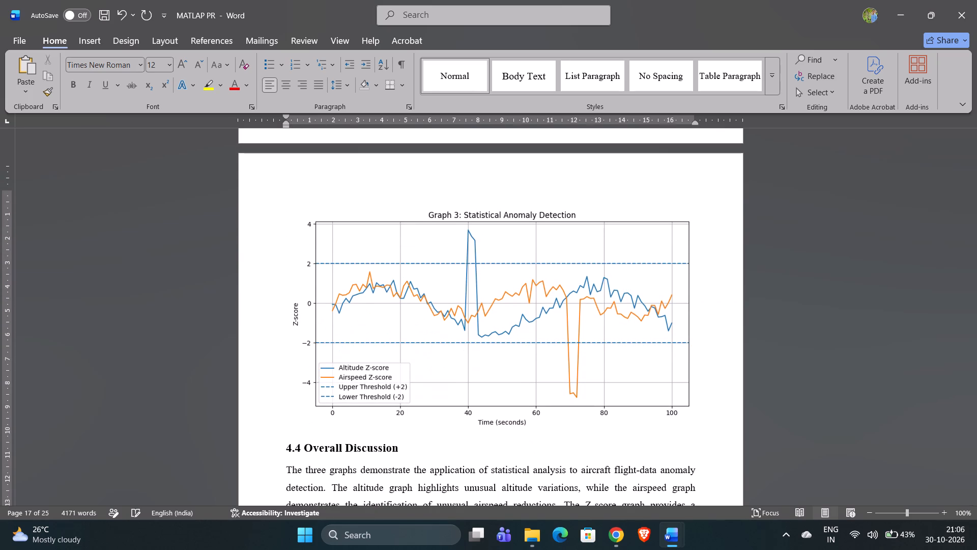
Insert a blank line between Graph 3 and the 4.4 Overall Discussion heading.
{"action": "scroll", "coordinate": [332, 250], "scroll_direction": "down", "scroll_amount": 1}
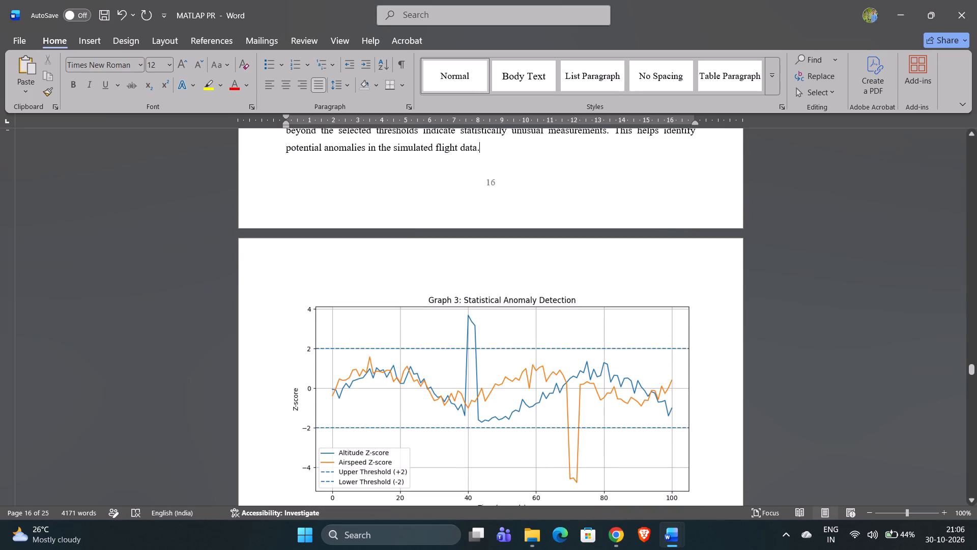
{"action": "scroll", "coordinate": [332, 250], "scroll_direction": "down", "scroll_amount": 2}
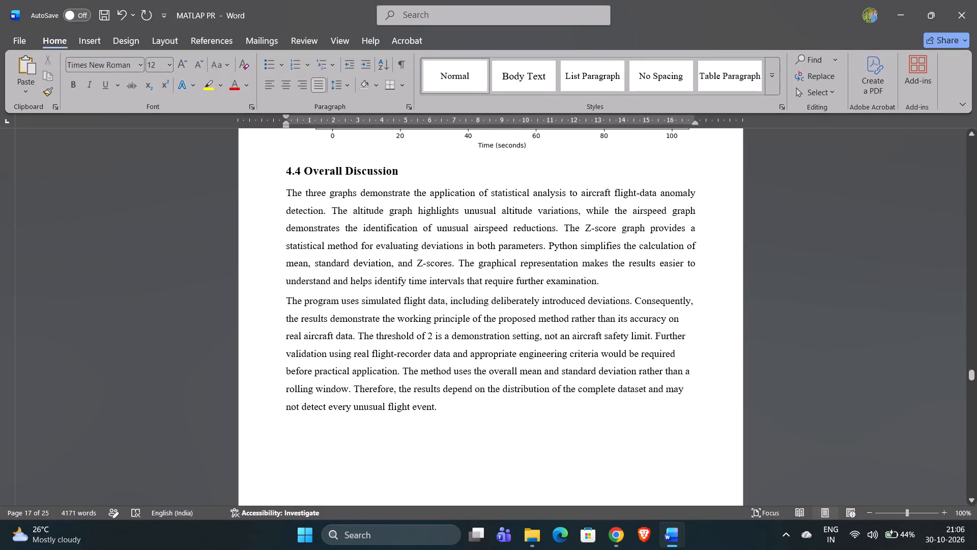
{"action": "left_click", "coordinate": [288, 172]}
{"action": "key", "text": "Return"}
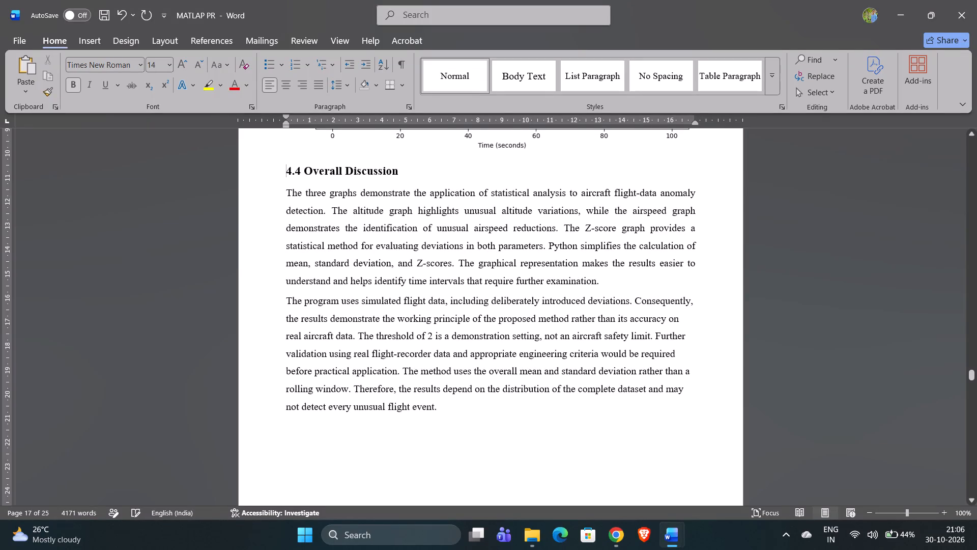
{"action": "scroll", "coordinate": [288, 172], "scroll_direction": "up", "scroll_amount": 1}
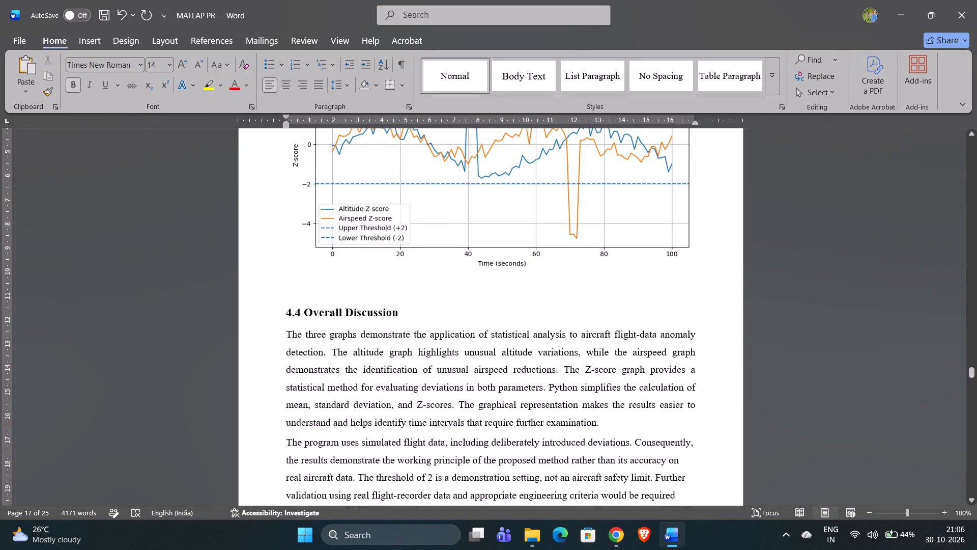
Delete the leftover "If the available thrust increases" paragraph and the entire 4.5 Effect of Aerodynamic Drag section.
{"action": "scroll", "coordinate": [288, 172], "scroll_direction": "down", "scroll_amount": 2}
{"action": "scroll", "coordinate": [288, 172], "scroll_direction": "up", "scroll_amount": 4}
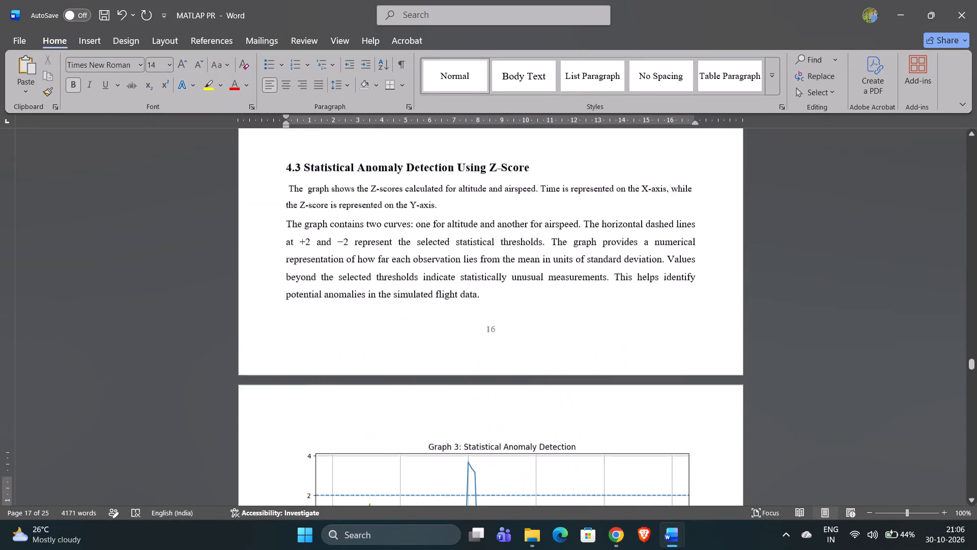
{"action": "scroll", "coordinate": [288, 172], "scroll_direction": "down", "scroll_amount": 6}
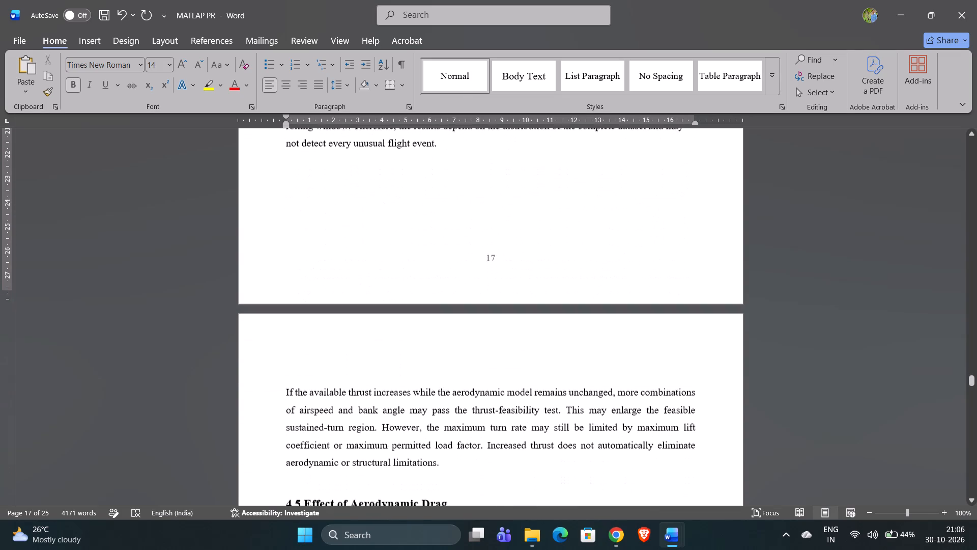
{"action": "scroll", "coordinate": [288, 172], "scroll_direction": "down", "scroll_amount": 1}
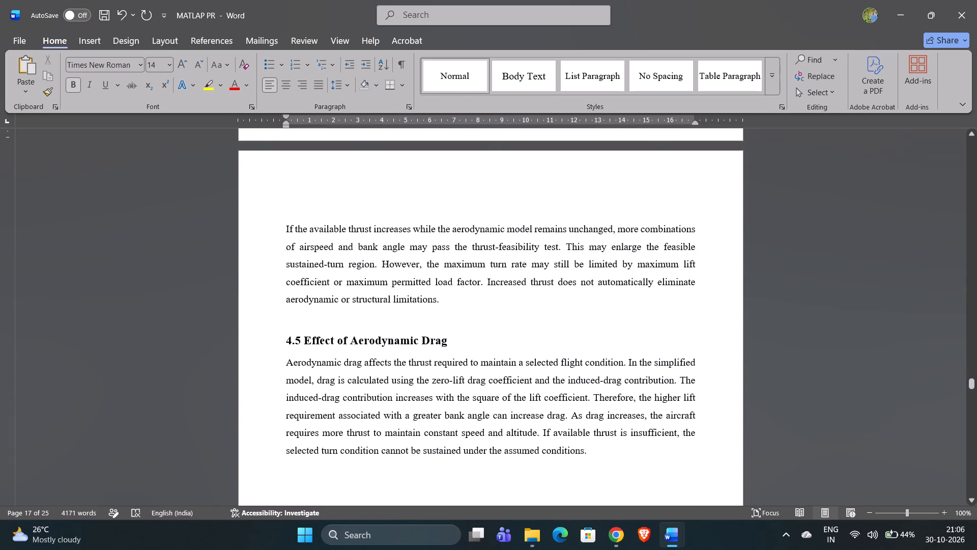
{"action": "left_click_drag", "start_coordinate": [282, 228], "coordinate": [466, 311]}
{"action": "key", "text": "BackSpace"}
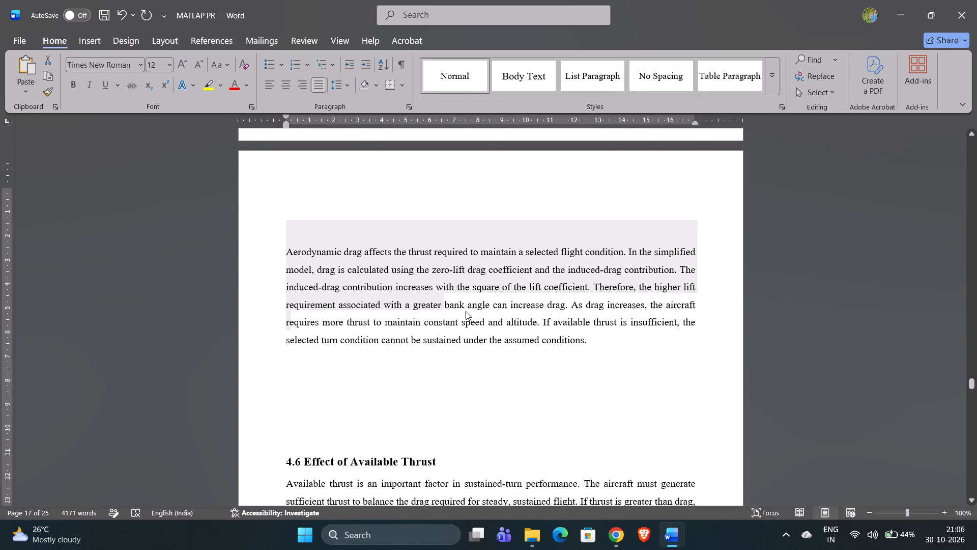
{"action": "left_click_drag", "start_coordinate": [283, 218], "coordinate": [636, 315]}
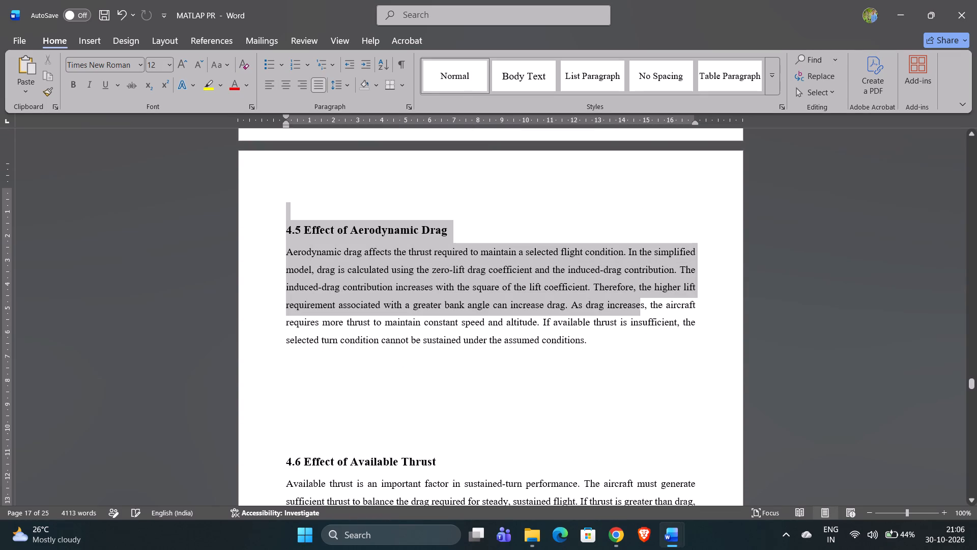
{"action": "left_click_drag", "start_coordinate": [636, 315], "coordinate": [646, 344]}
{"action": "key", "text": "BackSpace"}
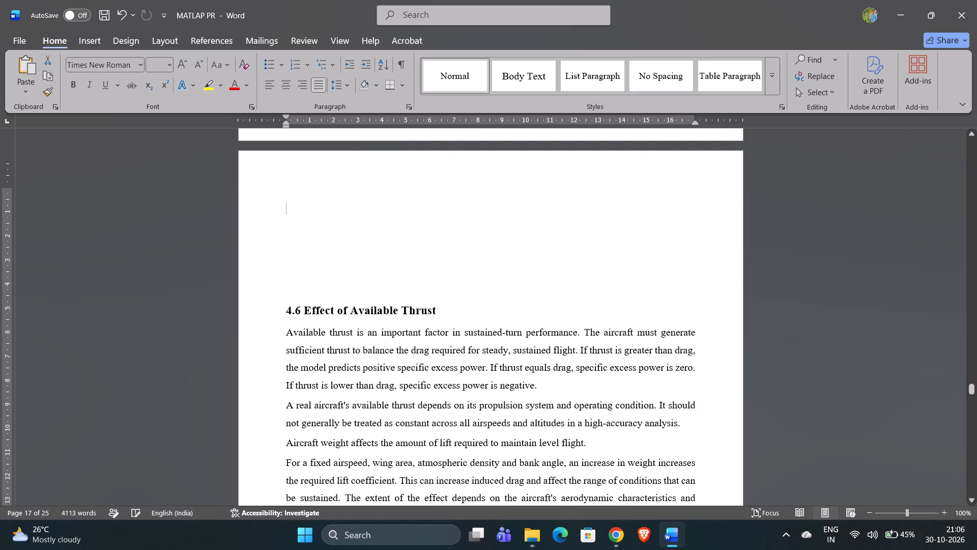
Delete all leftover content from 4.6 Effect of Available Thrust through the "9 .Educational Value" paragraph, including chapter 5, Applications & Advantages.
{"action": "left_click_drag", "start_coordinate": [392, 315], "coordinate": [402, 357]}
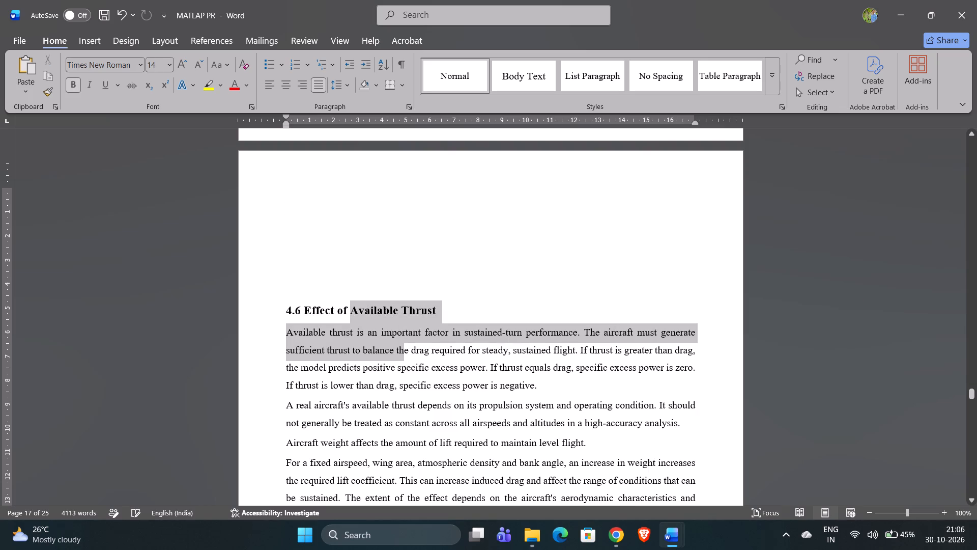
{"action": "scroll", "coordinate": [284, 299], "scroll_direction": "up", "scroll_amount": 1}
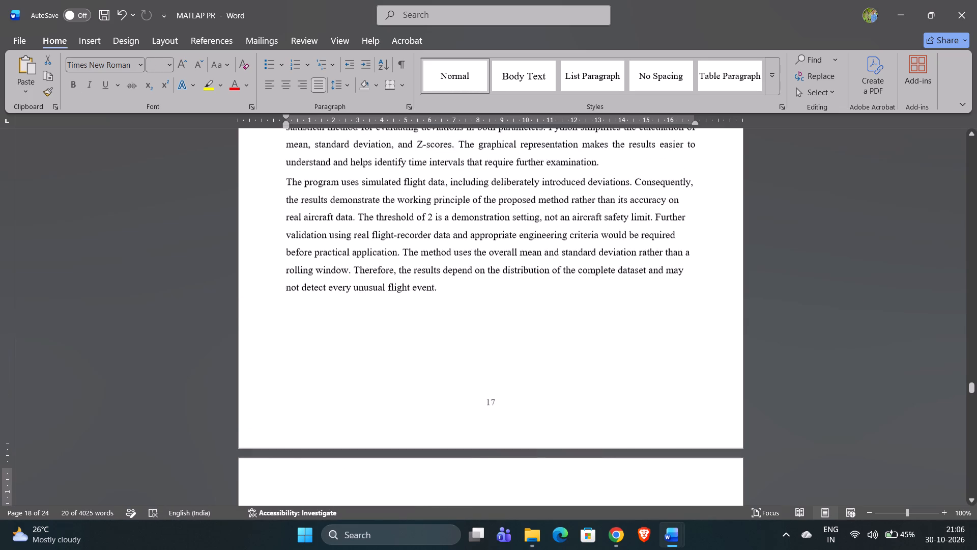
{"action": "scroll", "coordinate": [284, 299], "scroll_direction": "down", "scroll_amount": 2}
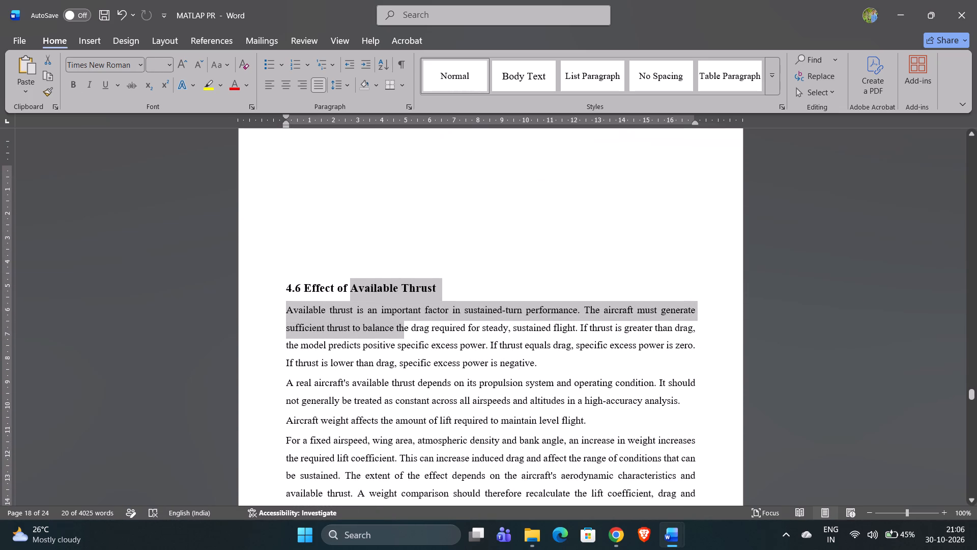
{"action": "left_click_drag", "start_coordinate": [281, 282], "coordinate": [541, 509]}
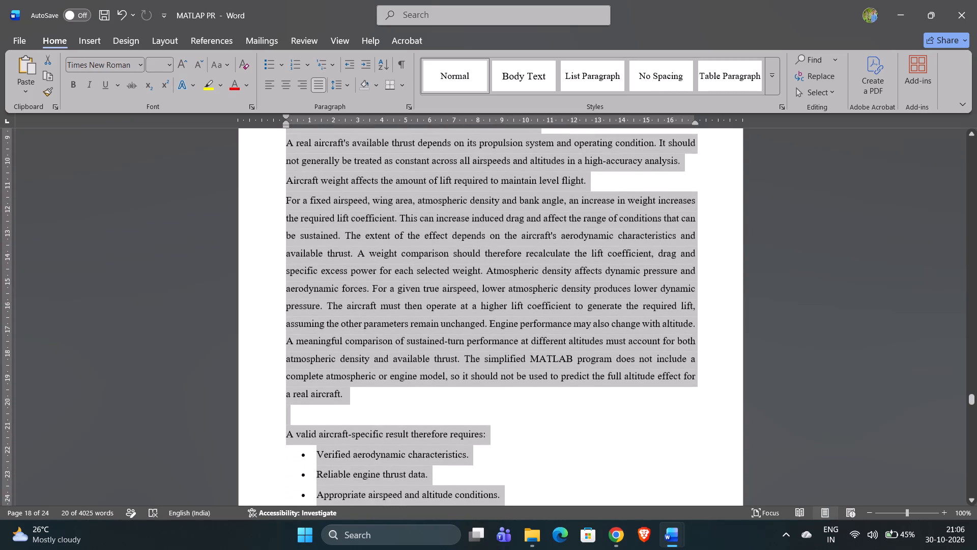
{"action": "left_click_drag", "start_coordinate": [541, 509], "coordinate": [492, 549]}
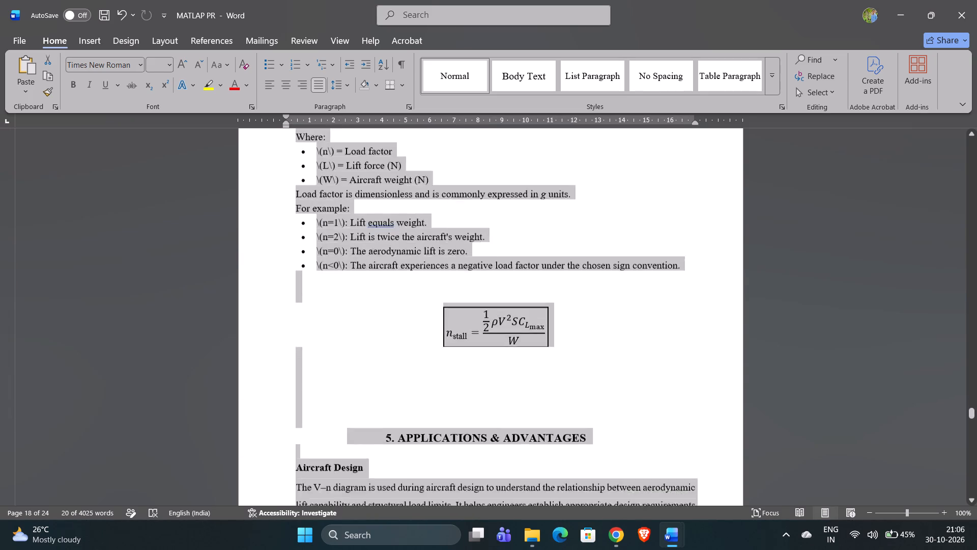
{"action": "left_click_drag", "start_coordinate": [492, 549], "coordinate": [504, 260]}
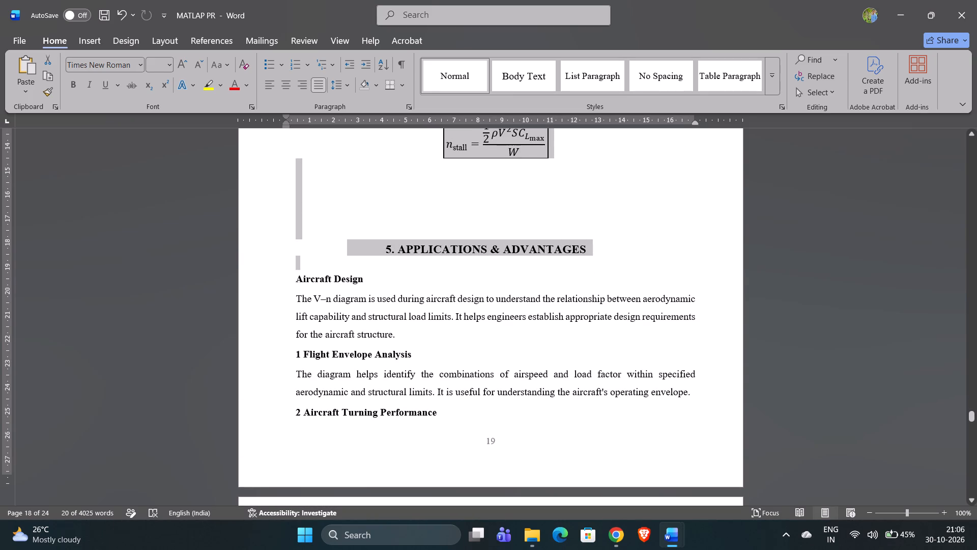
{"action": "left_click_drag", "start_coordinate": [504, 260], "coordinate": [476, 478]}
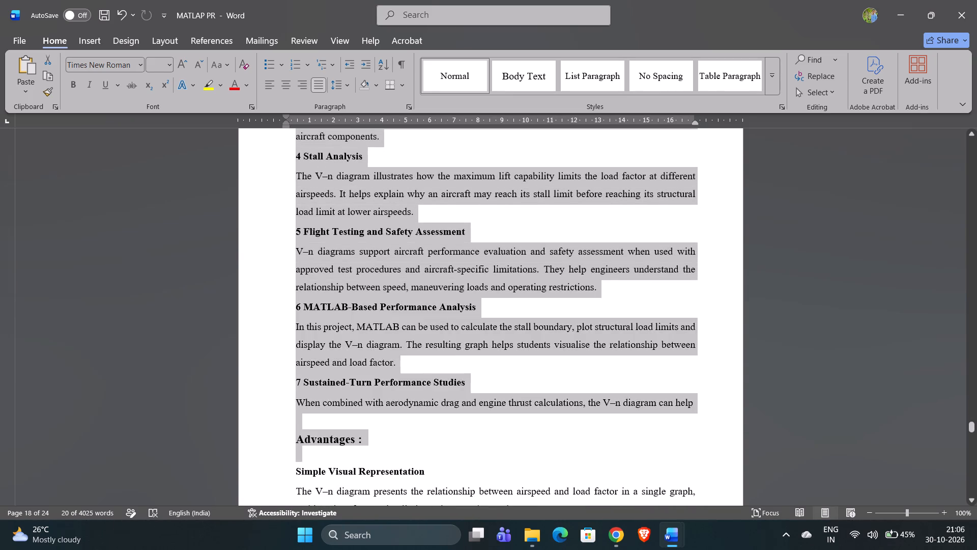
{"action": "left_click_drag", "start_coordinate": [476, 478], "coordinate": [512, 543]}
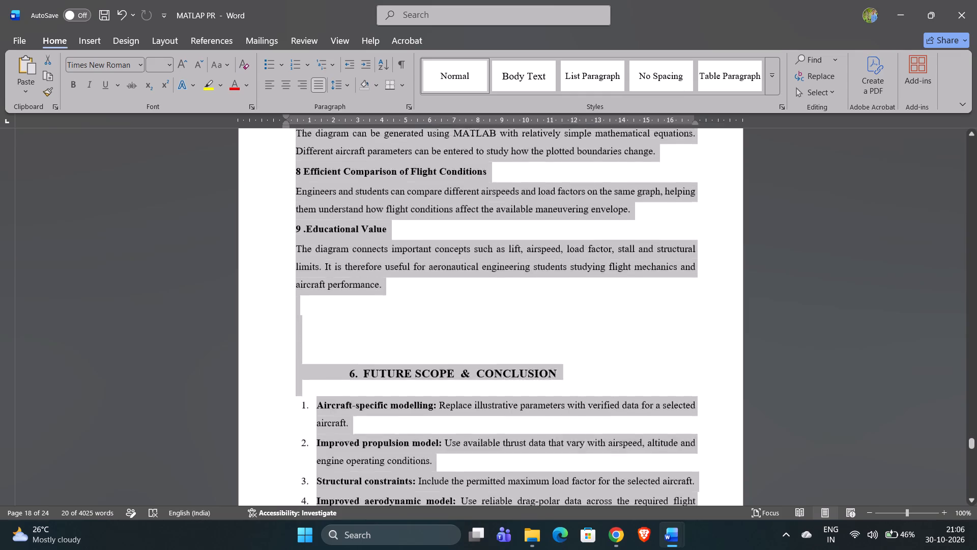
{"action": "left_click_drag", "start_coordinate": [512, 543], "coordinate": [387, 188]}
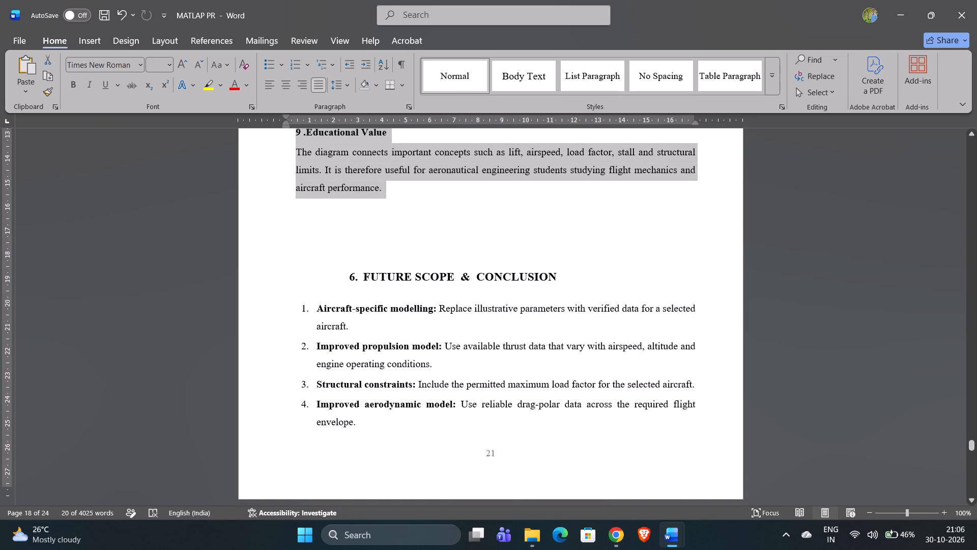
{"action": "left_click_drag", "start_coordinate": [387, 188], "coordinate": [383, 188]}
{"action": "key", "text": "BackSpace"}
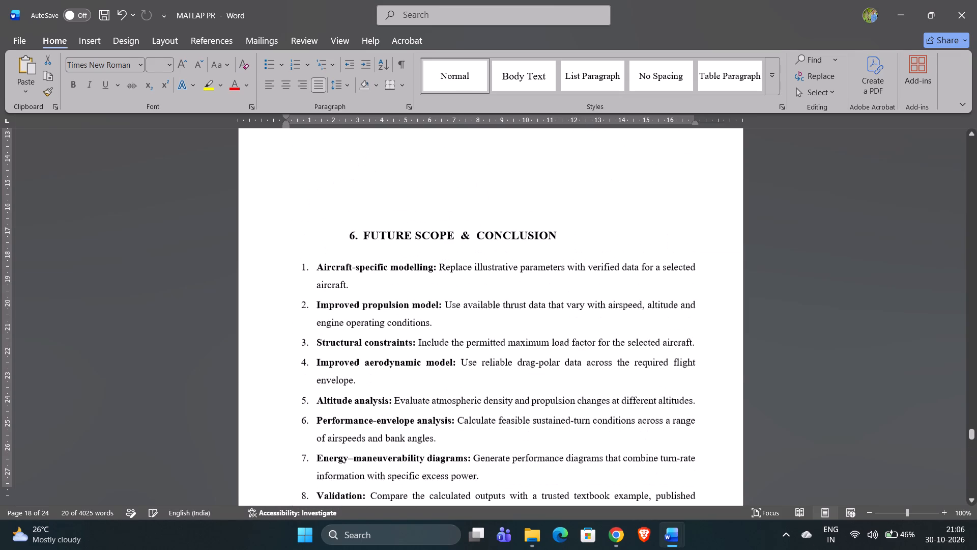
Remove the surplus blank lines above the Future Scope & Conclusion heading so it sits near the top of page 18.
{"action": "scroll", "coordinate": [383, 188], "scroll_direction": "up", "scroll_amount": 4}
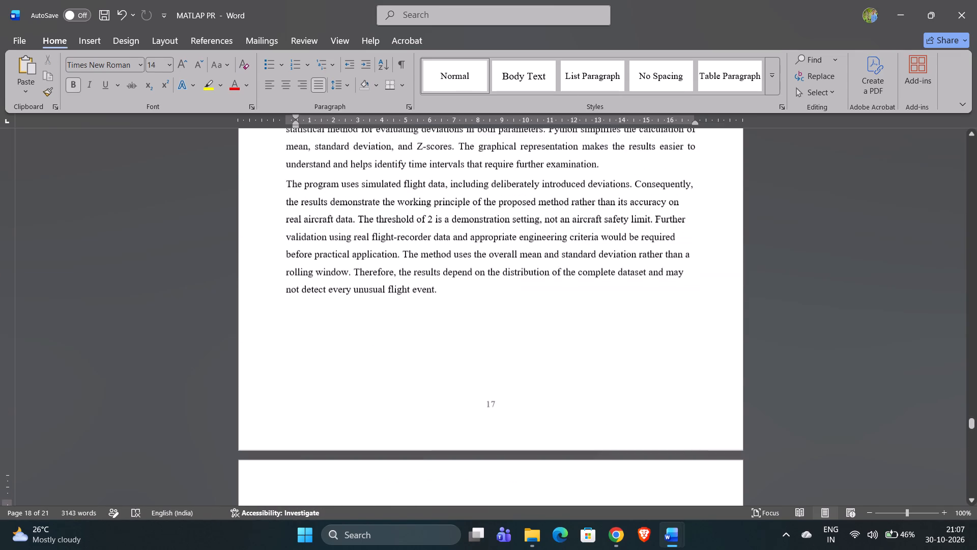
{"action": "scroll", "coordinate": [383, 188], "scroll_direction": "down", "scroll_amount": 2}
{"action": "left_click", "coordinate": [344, 460]}
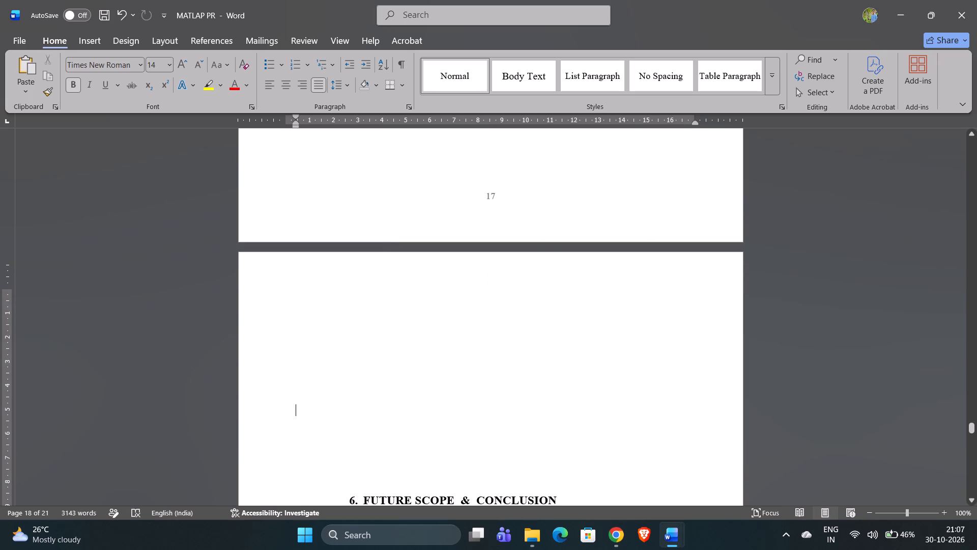
{"action": "key", "text": "BackSpace"}
{"action": "key", "text": "BackSpace"}
{"action": "key", "text": "BackSpace"}
{"action": "key", "text": "BackSpace"}
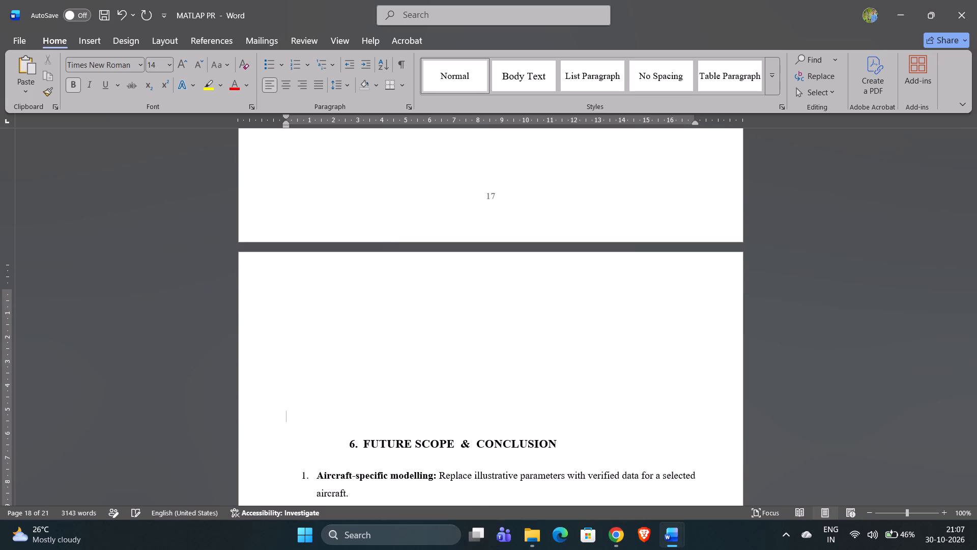
{"action": "key", "text": "BackSpace"}
{"action": "key", "text": "BackSpace"}
{"action": "key", "text": "BackSpace"}
{"action": "key", "text": "BackSpace"}
{"action": "key", "text": "BackSpace"}
{"action": "key", "text": "BackSpace"}
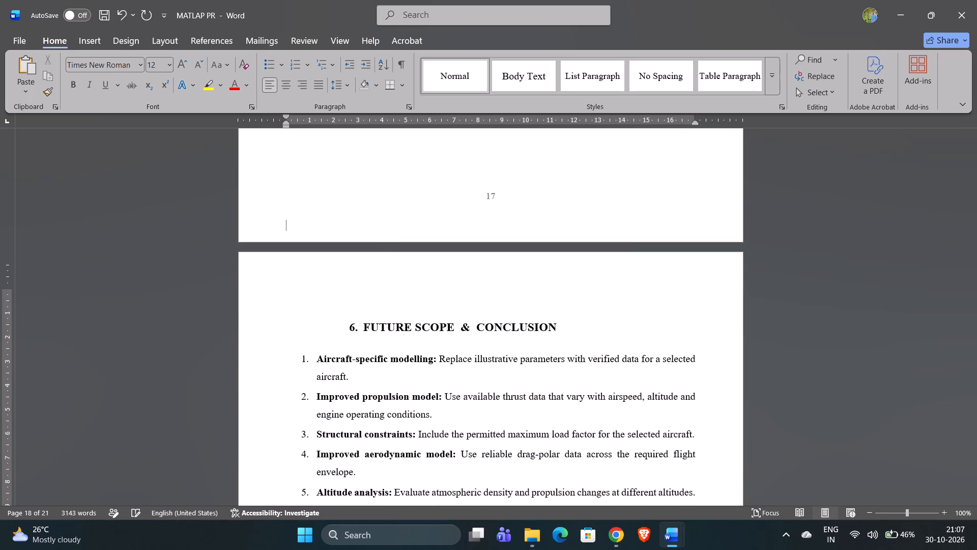
{"action": "scroll", "coordinate": [344, 460], "scroll_direction": "up", "scroll_amount": 1}
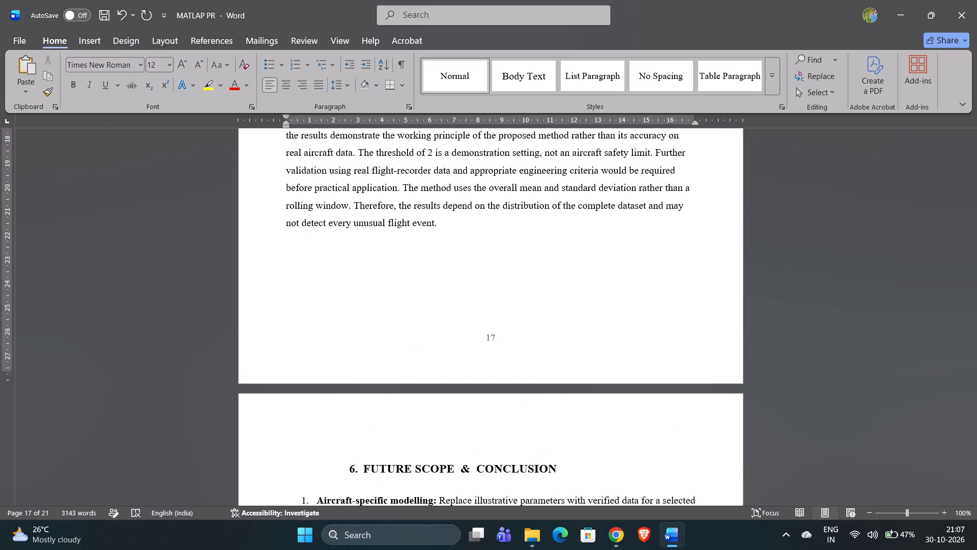
{"action": "left_click", "coordinate": [340, 453]}
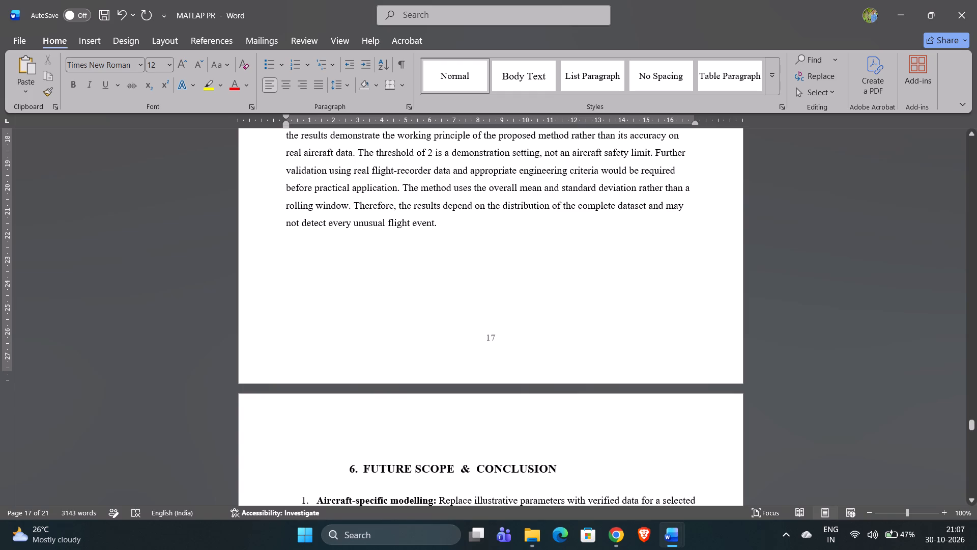
{"action": "key", "text": "BackSpace"}
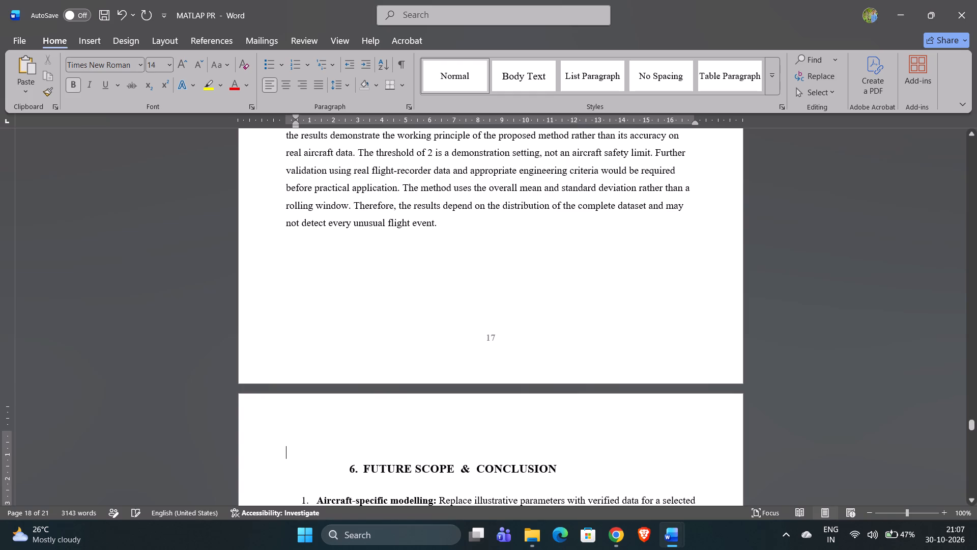
Renumber the Future Scope & Conclusion chapter heading as 5.
{"action": "left_click", "coordinate": [355, 469]}
{"action": "key", "text": "BackSpace"}
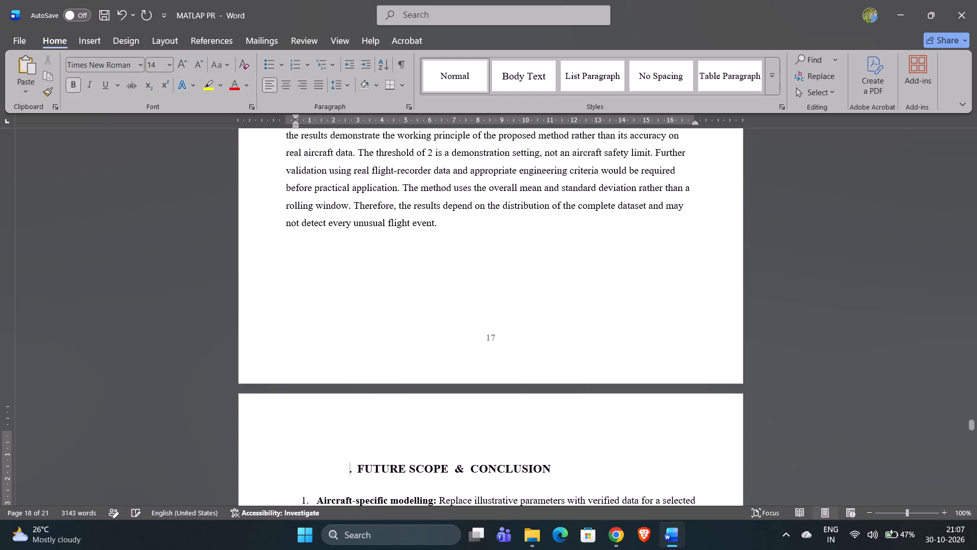
{"action": "key", "text": "5"}
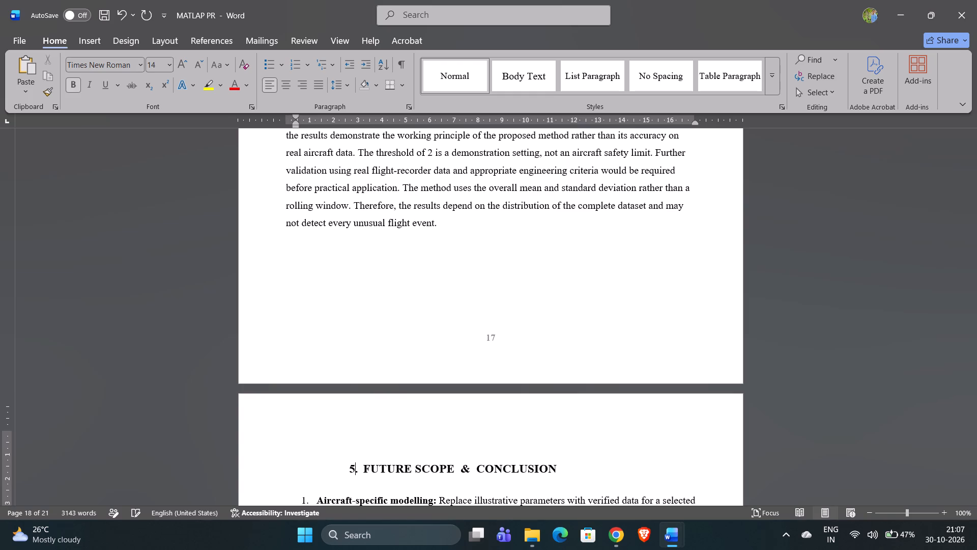
Increase the font size of the "5. FUTURE SCOPE & CONCLUSION" chapter heading to 16 pt.
{"action": "left_click_drag", "start_coordinate": [343, 466], "coordinate": [616, 450]}
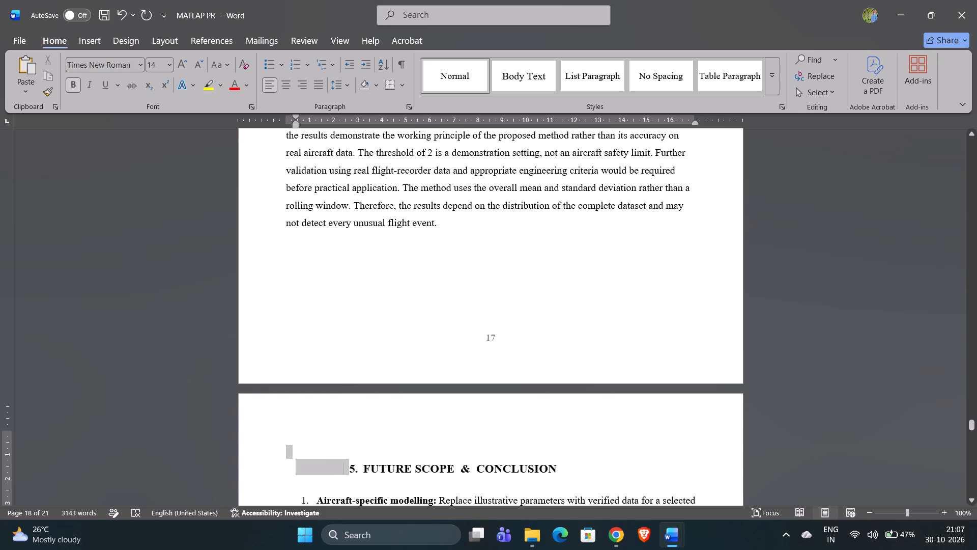
{"action": "left_click_drag", "start_coordinate": [616, 450], "coordinate": [566, 470]}
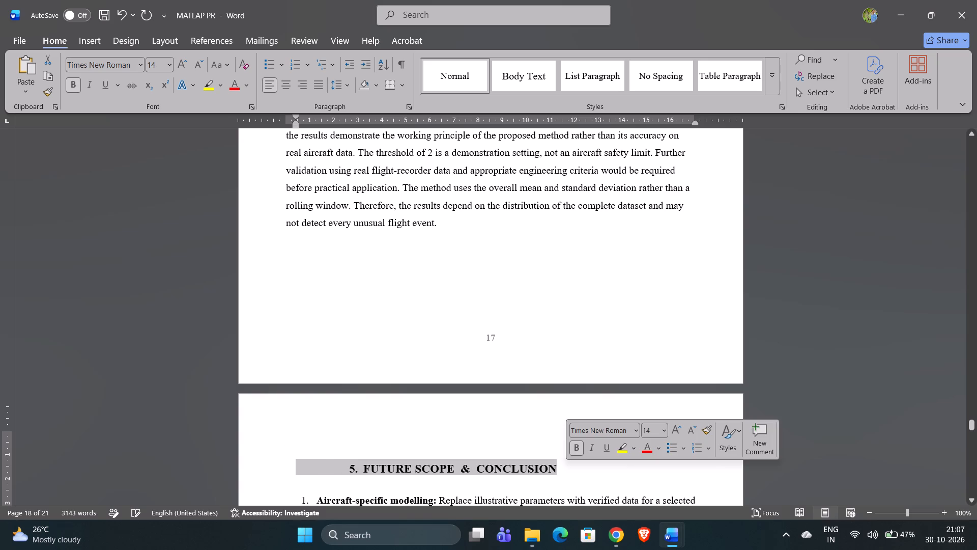
{"action": "left_click", "coordinate": [679, 430]}
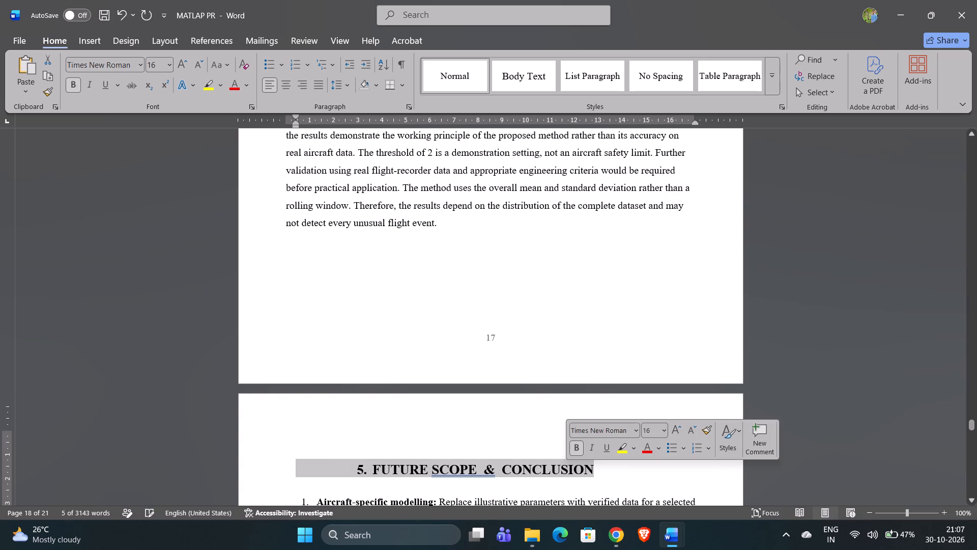
{"action": "left_click", "coordinate": [427, 451]}
Dismiss the proofing mark on "SCOPE &" in the chapter 5 heading.
{"action": "left_click", "coordinate": [447, 475]}
{"action": "right_click", "coordinate": [447, 475]}
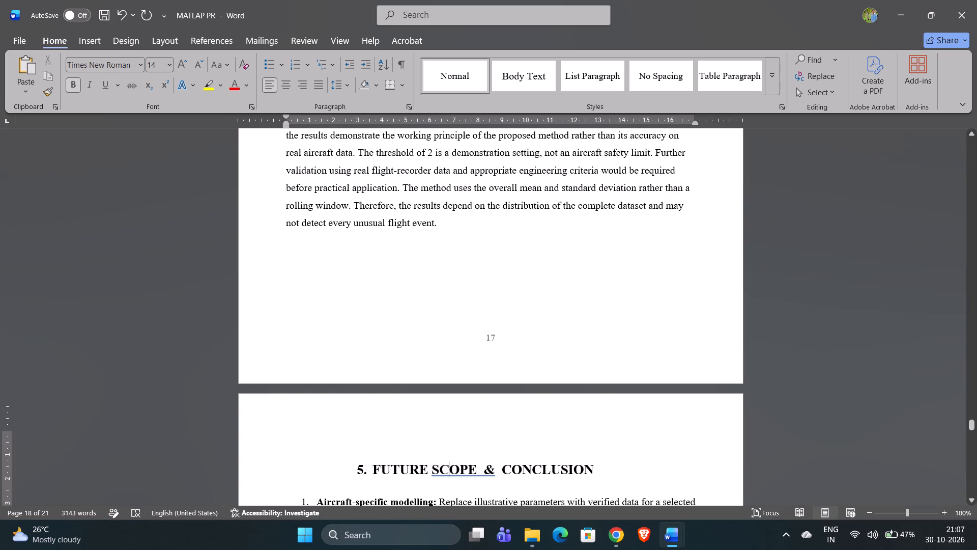
{"action": "left_click", "coordinate": [413, 261]}
Review the Results and Discussion chapter from 4.4 Overall Discussion back to its chapter heading, checking headings, text and graphs.
{"action": "scroll", "coordinate": [453, 345], "scroll_direction": "up", "scroll_amount": 4}
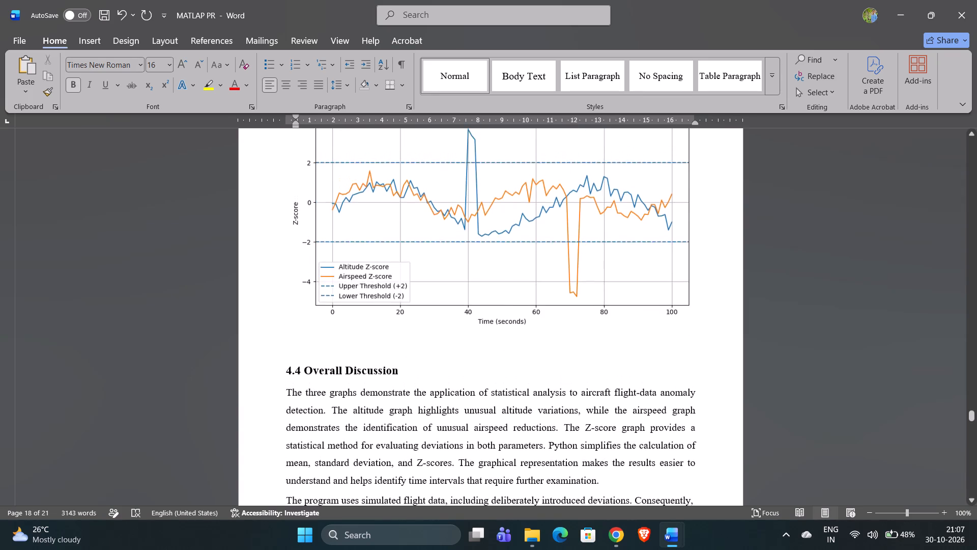
{"action": "scroll", "coordinate": [453, 345], "scroll_direction": "up", "scroll_amount": 5}
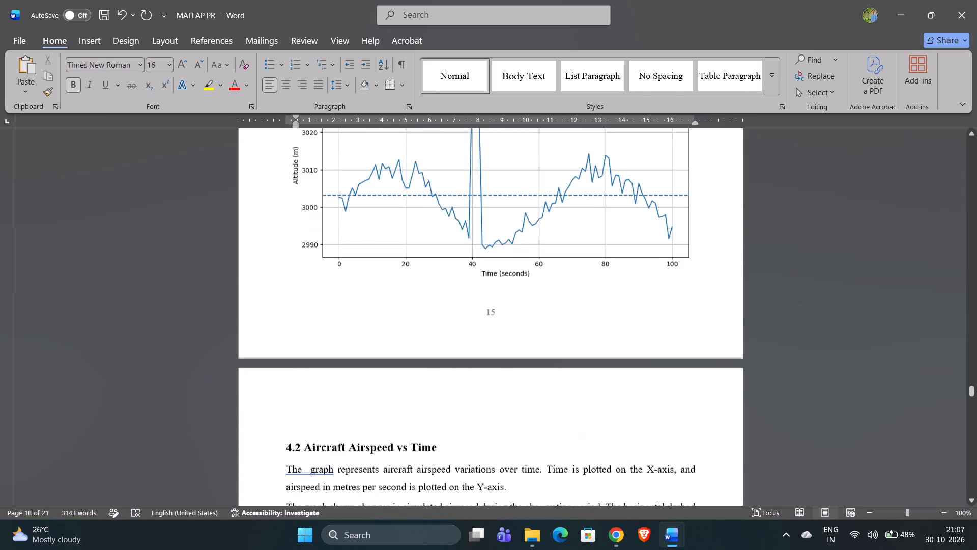
{"action": "scroll", "coordinate": [453, 345], "scroll_direction": "up", "scroll_amount": 2}
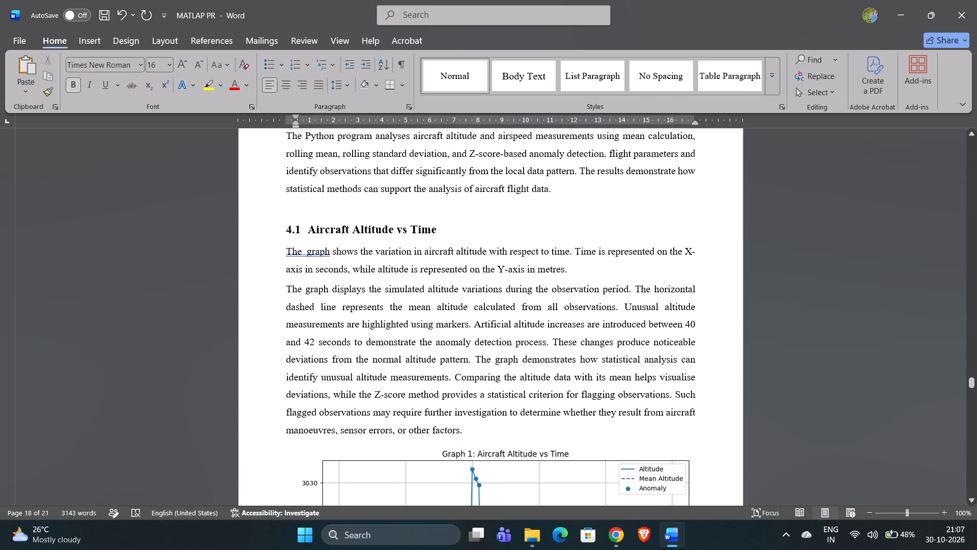
{"action": "scroll", "coordinate": [364, 306], "scroll_direction": "up", "scroll_amount": 1}
{"action": "scroll", "coordinate": [432, 383], "scroll_direction": "up", "scroll_amount": 1}
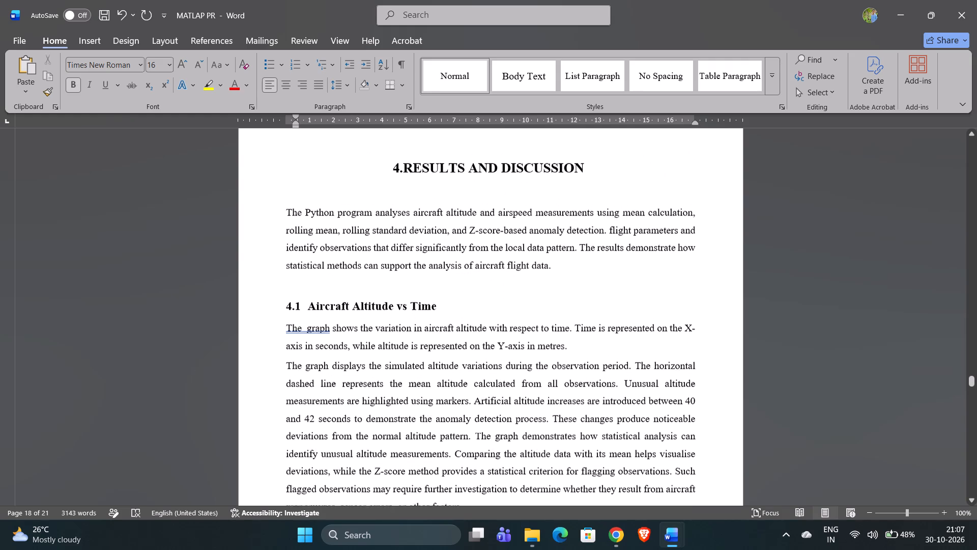
{"action": "scroll", "coordinate": [432, 383], "scroll_direction": "up", "scroll_amount": 2}
{"action": "scroll", "coordinate": [432, 383], "scroll_direction": "down", "scroll_amount": 2}
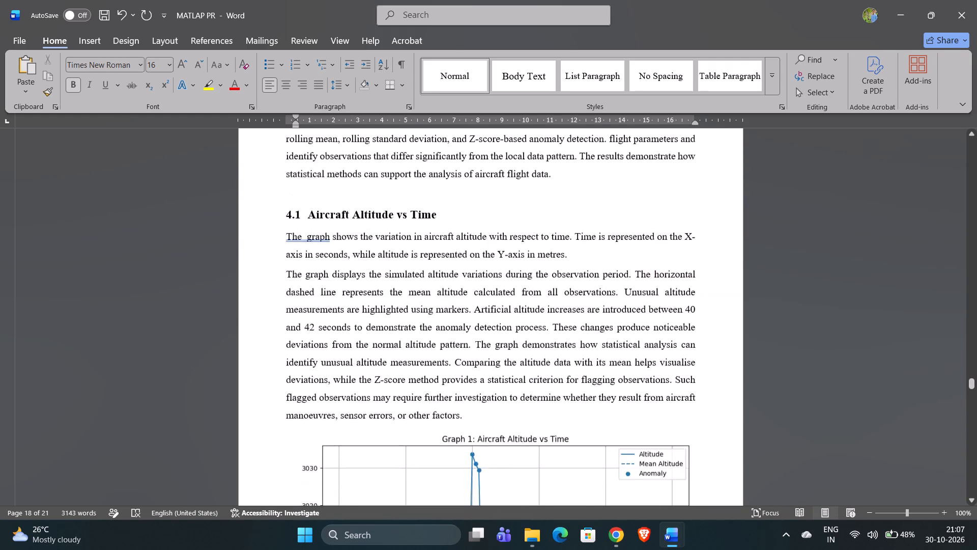
Examine the existing Future Scope list and Conclusion pages for content left over from the earlier MATLAB turn-performance report.
{"action": "scroll", "coordinate": [432, 383], "scroll_direction": "down", "scroll_amount": 6}
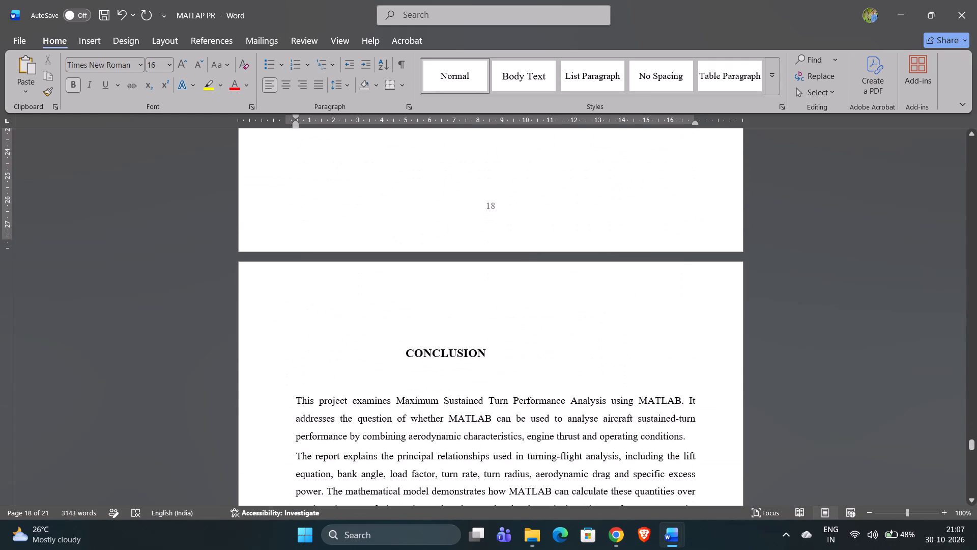
{"action": "scroll", "coordinate": [432, 383], "scroll_direction": "up", "scroll_amount": 4}
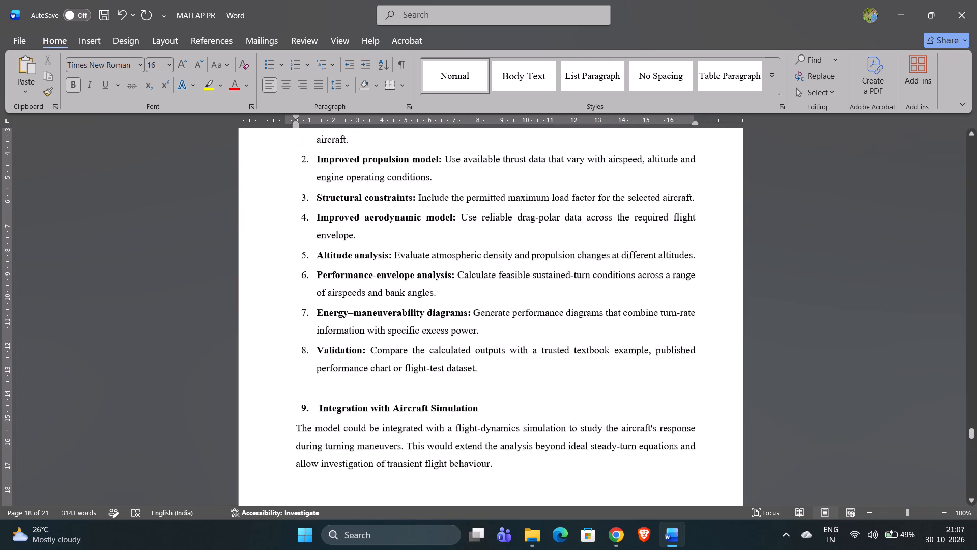
{"action": "scroll", "coordinate": [432, 383], "scroll_direction": "up", "scroll_amount": 2}
{"action": "scroll", "coordinate": [432, 383], "scroll_direction": "down", "scroll_amount": 1}
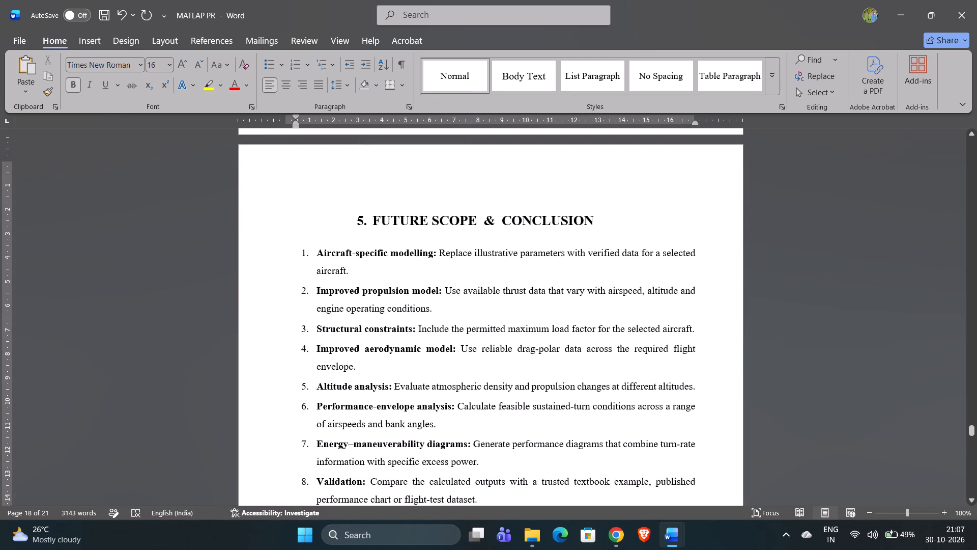
{"action": "scroll", "coordinate": [432, 383], "scroll_direction": "down", "scroll_amount": 5}
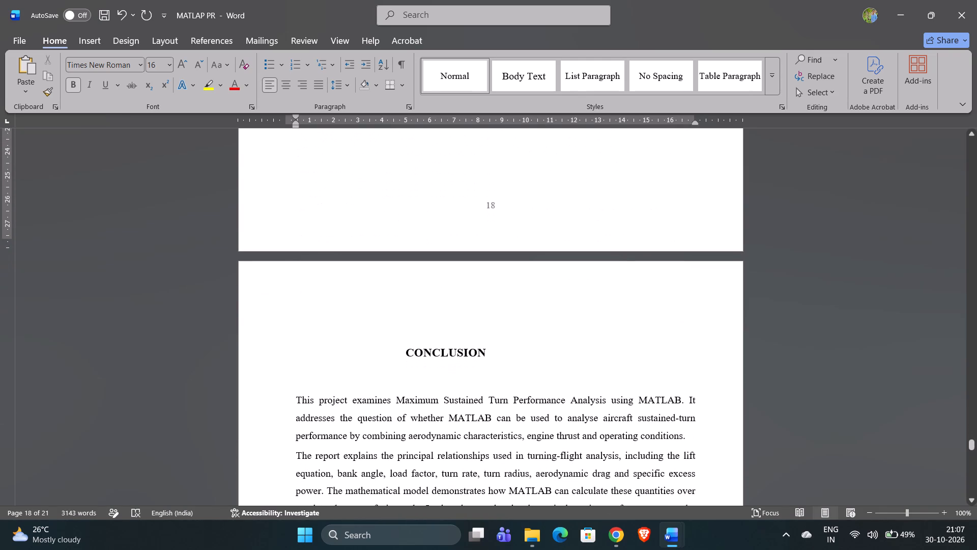
{"action": "scroll", "coordinate": [432, 383], "scroll_direction": "down", "scroll_amount": 1}
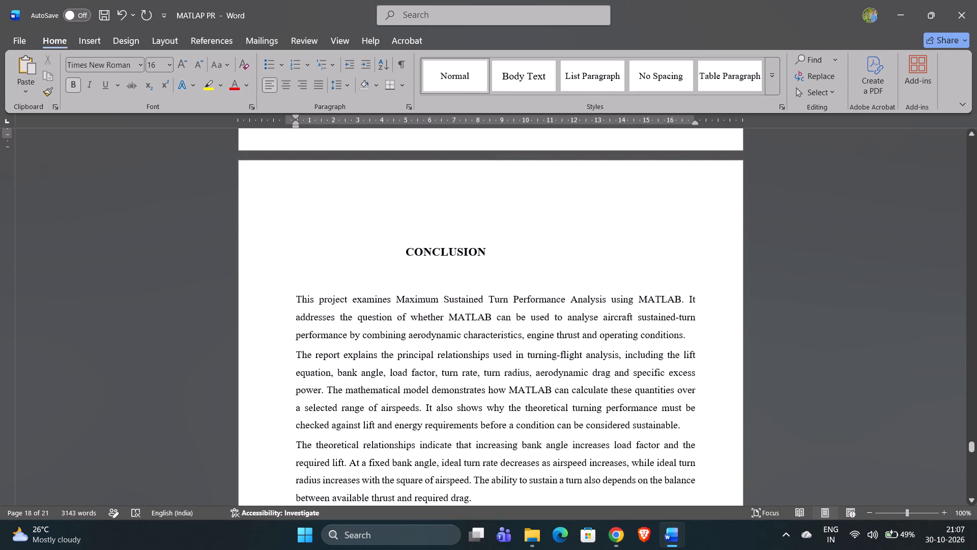
{"action": "scroll", "coordinate": [432, 383], "scroll_direction": "down", "scroll_amount": 5}
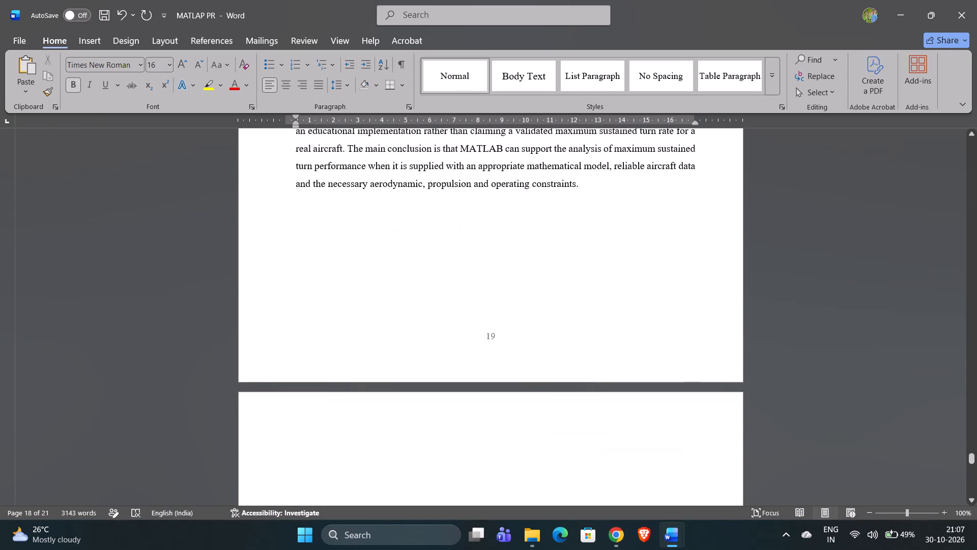
{"action": "scroll", "coordinate": [432, 383], "scroll_direction": "down", "scroll_amount": 1}
{"action": "scroll", "coordinate": [432, 383], "scroll_direction": "up", "scroll_amount": 4}
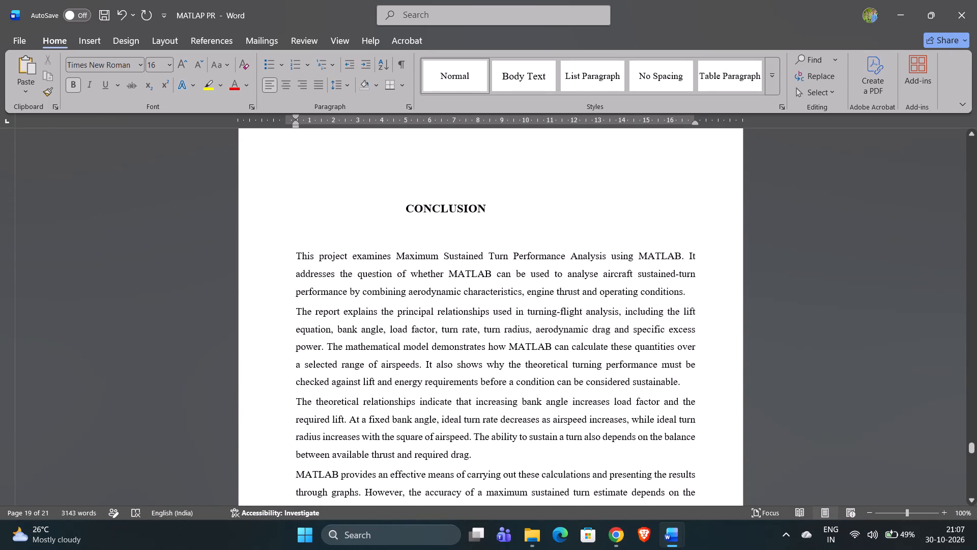
{"action": "scroll", "coordinate": [432, 383], "scroll_direction": "up", "scroll_amount": 3}
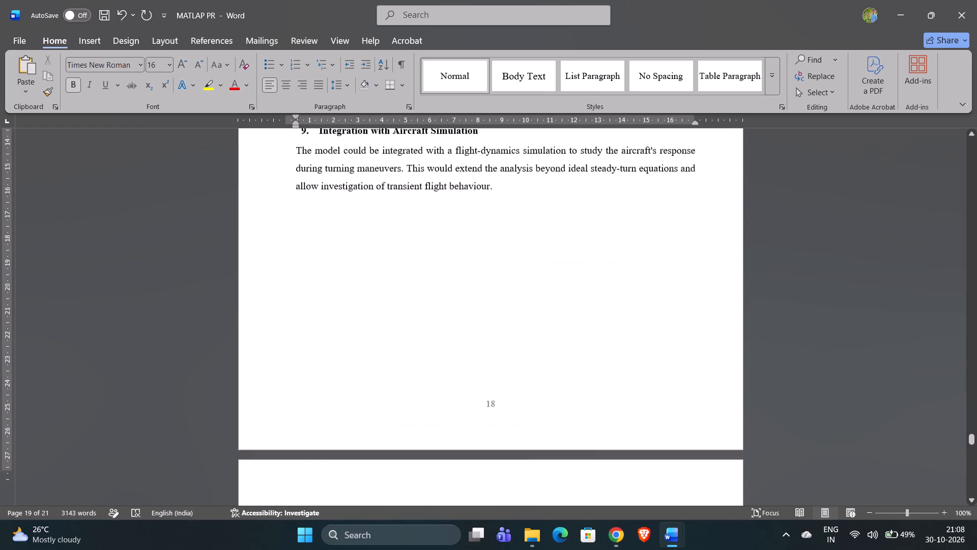
{"action": "scroll", "coordinate": [432, 383], "scroll_direction": "up", "scroll_amount": 2}
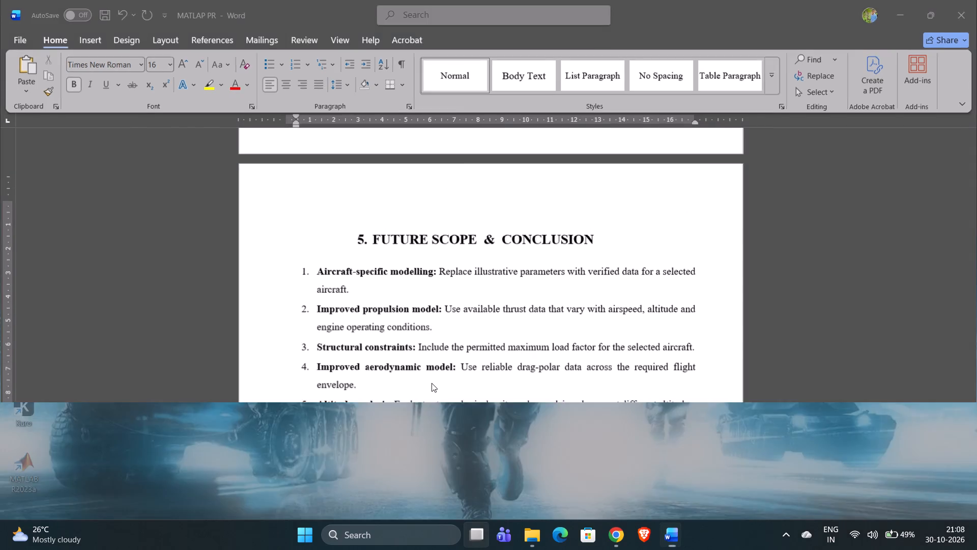
{"action": "left_click", "coordinate": [499, 189]}
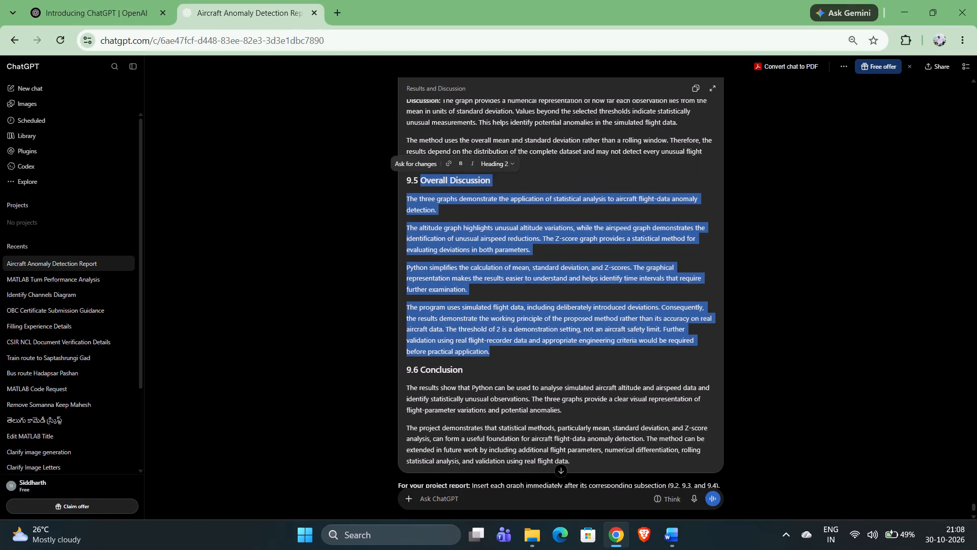
{"action": "scroll", "coordinate": [421, 326], "scroll_direction": "down", "scroll_amount": 4}
{"action": "left_click", "coordinate": [446, 501]}
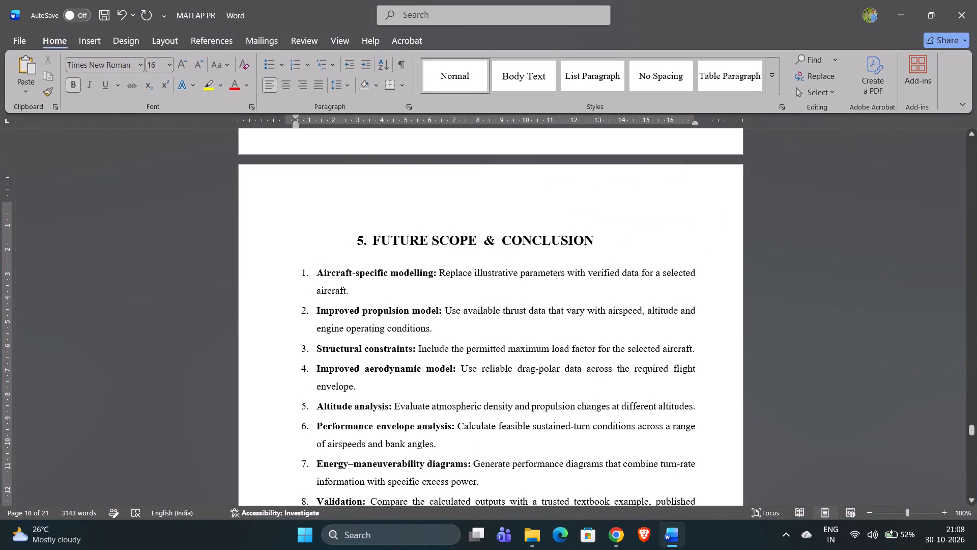
{"action": "left_click", "coordinate": [307, 262]}
{"action": "key", "text": "5"}
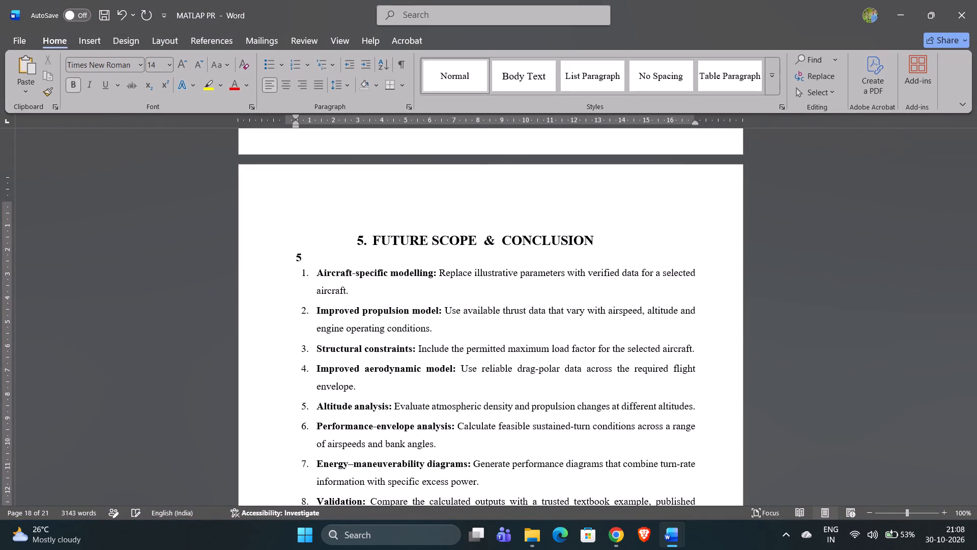
{"action": "type", "text": ".1"}
{"action": "key", "text": "space"}
{"action": "type", "text": "FUT"}
{"action": "key", "text": "BackSpace"}
{"action": "key", "text": "BackSpace"}
{"action": "key", "text": "BackSpace"}
{"action": "key", "text": "c"}
{"action": "key", "text": "o"}
{"action": "type", "text": "nclus"}
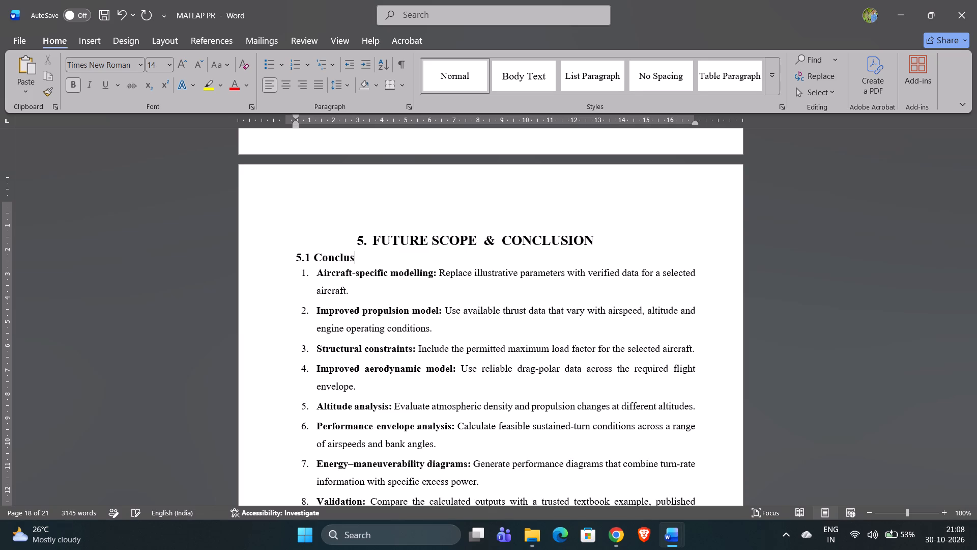
{"action": "type", "text": "ion"}
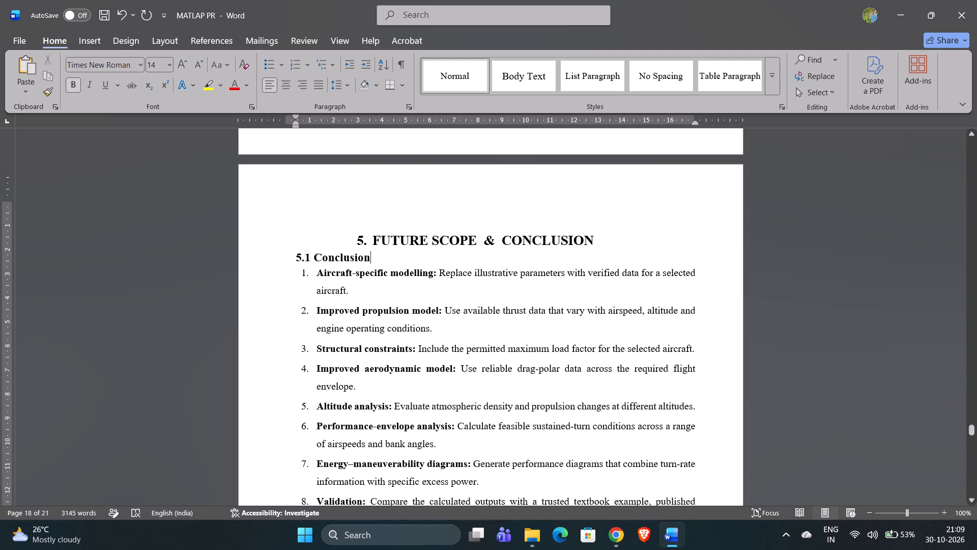
{"action": "left_click", "coordinate": [599, 243]}
{"action": "key", "text": "Return"}
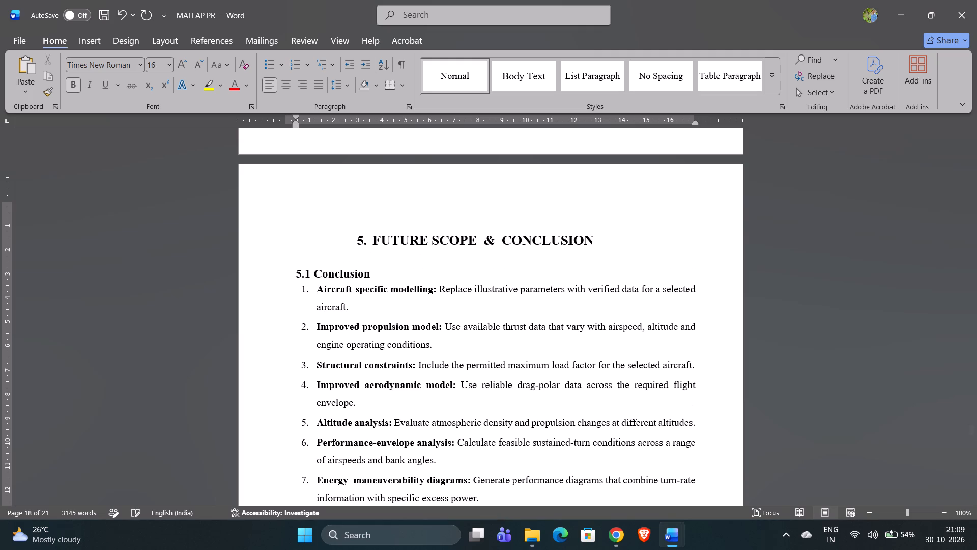
Delete the old future scope list below the 5.1 heading, from "Aircraft-specific modelling" through the "Integration with Aircraft Simulation" paragraph.
{"action": "left_click_drag", "start_coordinate": [290, 274], "coordinate": [391, 280]}
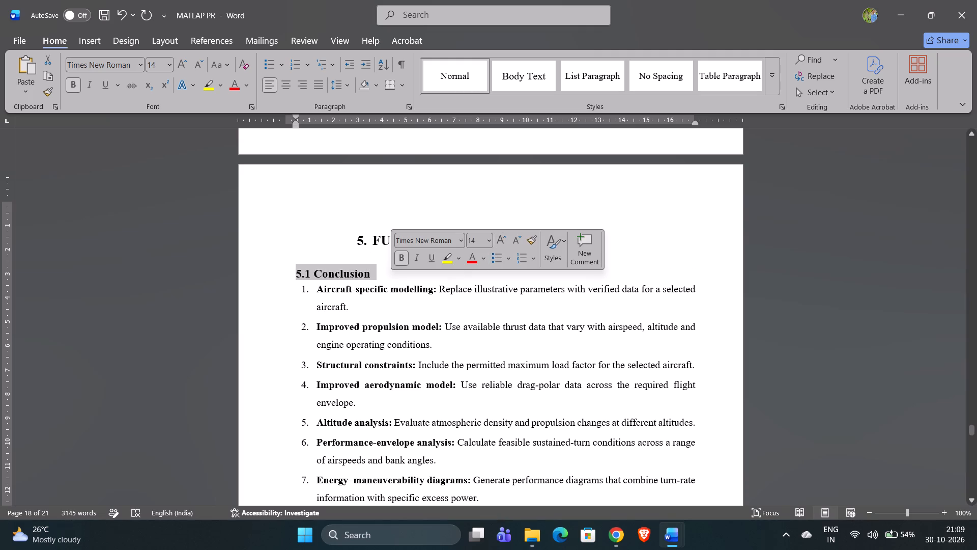
{"action": "left_click", "coordinate": [302, 290]}
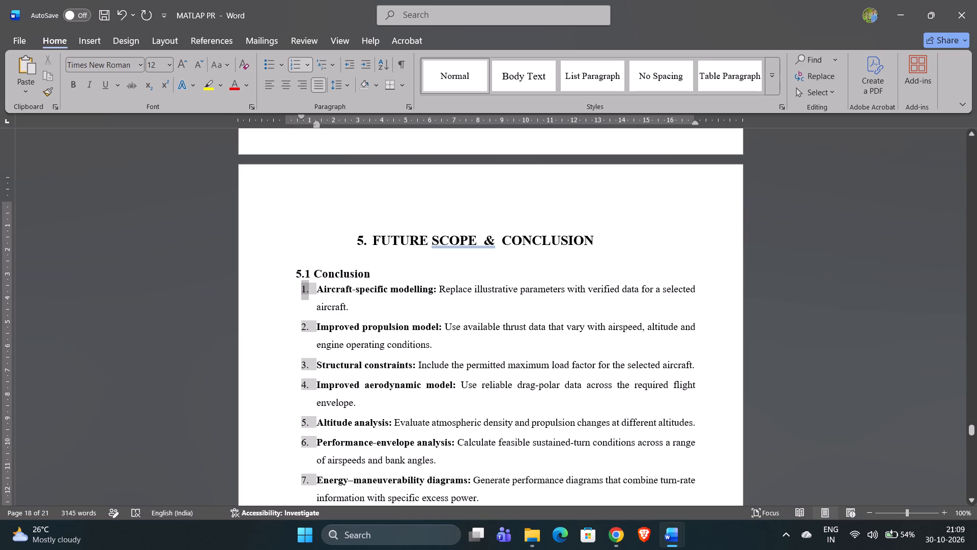
{"action": "left_click_drag", "start_coordinate": [315, 287], "coordinate": [389, 525]}
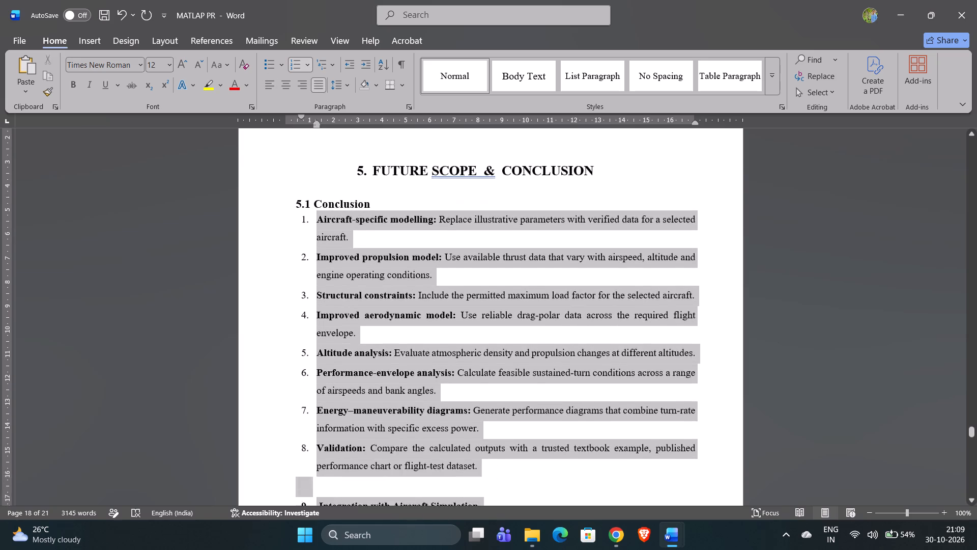
{"action": "left_click_drag", "start_coordinate": [389, 525], "coordinate": [498, 393]}
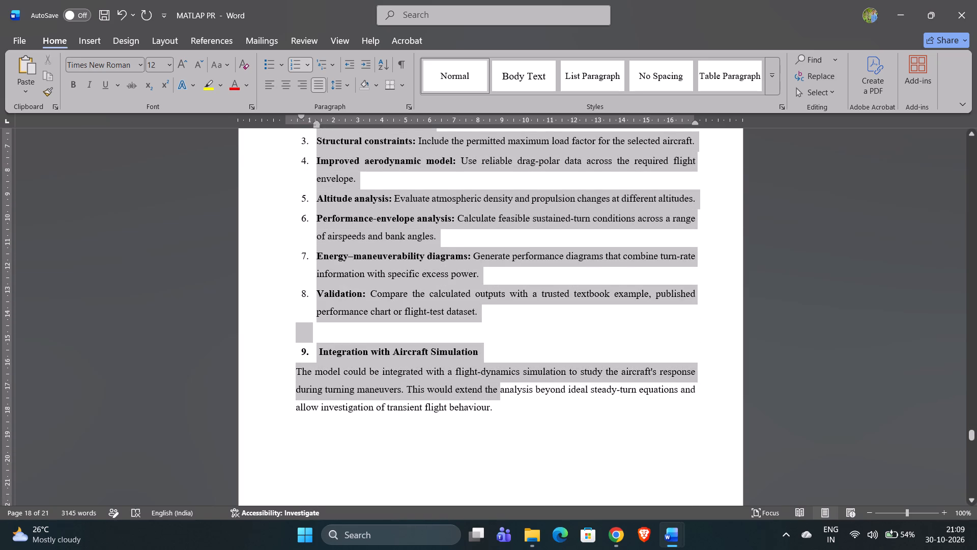
{"action": "left_click_drag", "start_coordinate": [498, 393], "coordinate": [496, 403]}
{"action": "key", "text": "BackSpace"}
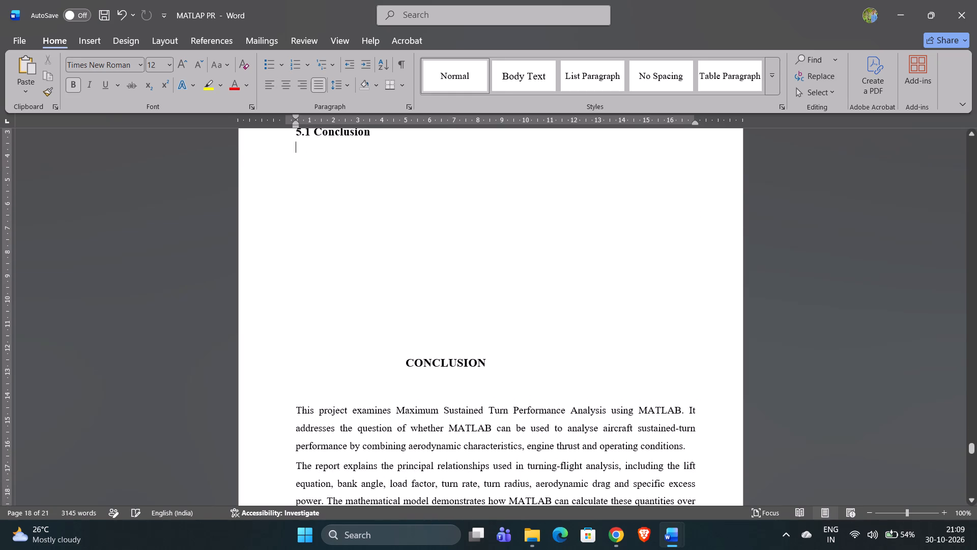
Paste the copied conclusion paragraphs directly below the "5.1 Conclusion" heading.
{"action": "scroll", "coordinate": [496, 403], "scroll_direction": "up", "scroll_amount": 1}
{"action": "key", "text": "space"}
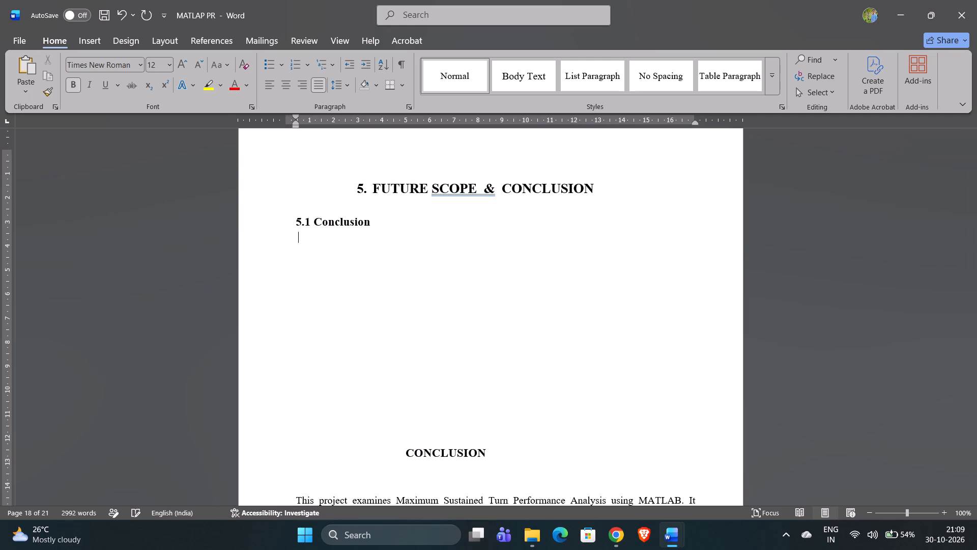
{"action": "key", "text": "space"}
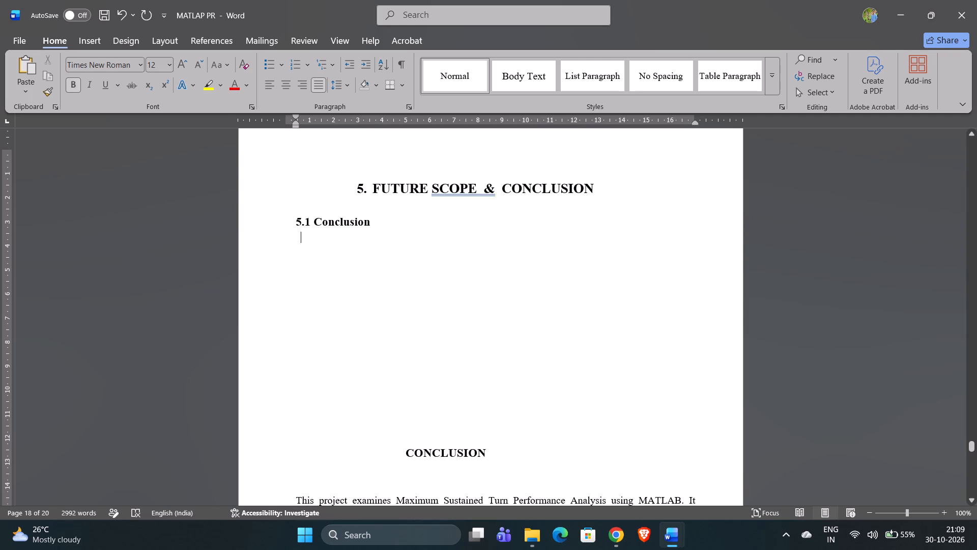
{"action": "key", "text": "ctrl+v"}
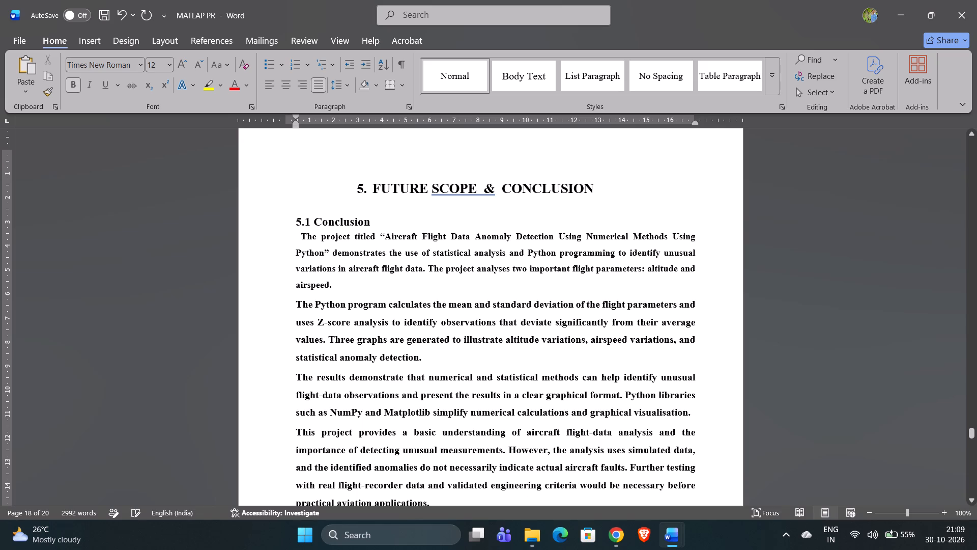
Remove bold from all the pasted conclusion paragraphs and set their font size to 12.
{"action": "scroll", "coordinate": [297, 205], "scroll_direction": "up", "scroll_amount": 1}
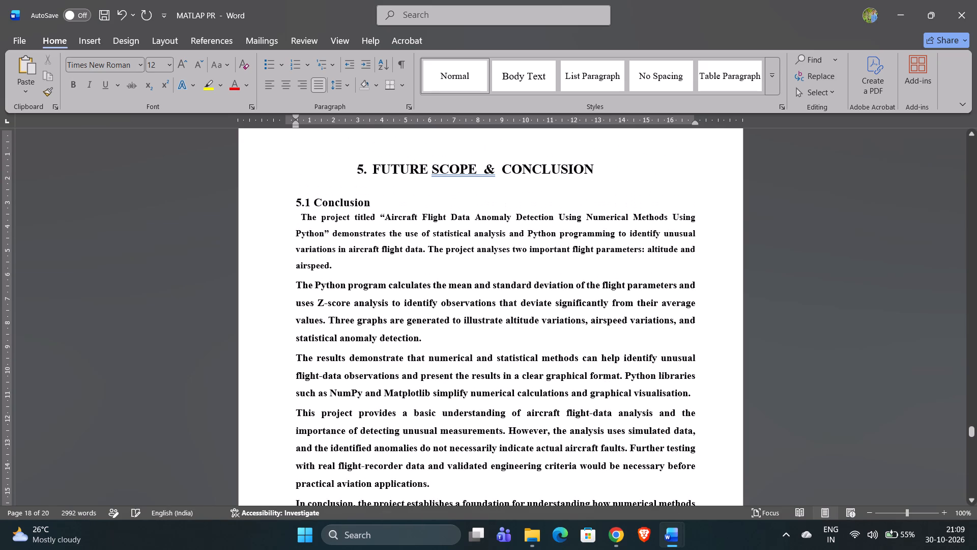
{"action": "left_click_drag", "start_coordinate": [301, 214], "coordinate": [443, 525]}
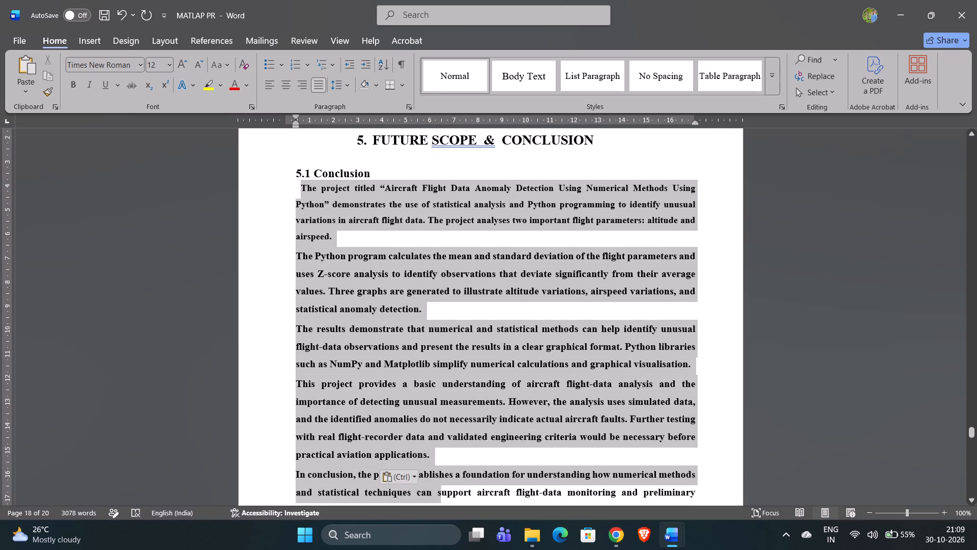
{"action": "left_click_drag", "start_coordinate": [443, 525], "coordinate": [382, 368]}
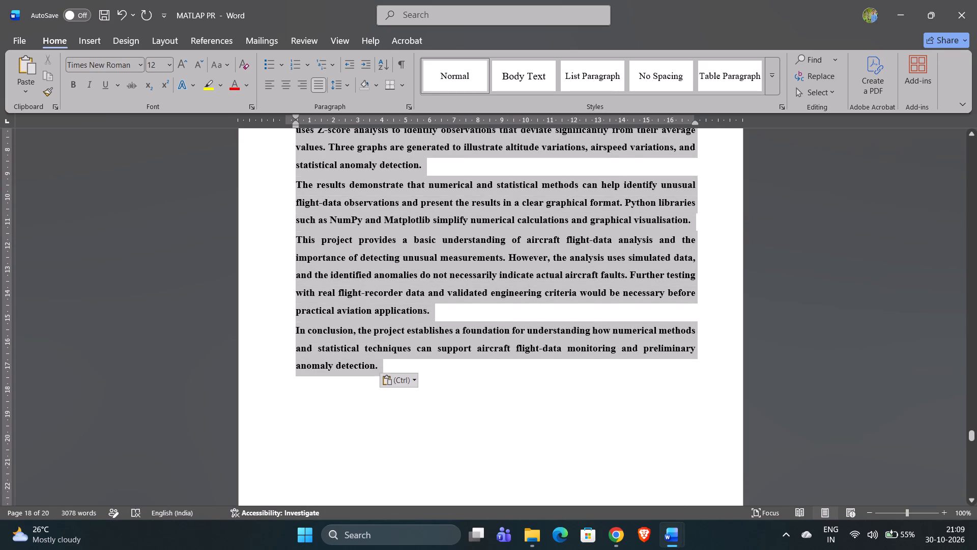
{"action": "left_click_drag", "start_coordinate": [382, 368], "coordinate": [379, 366]}
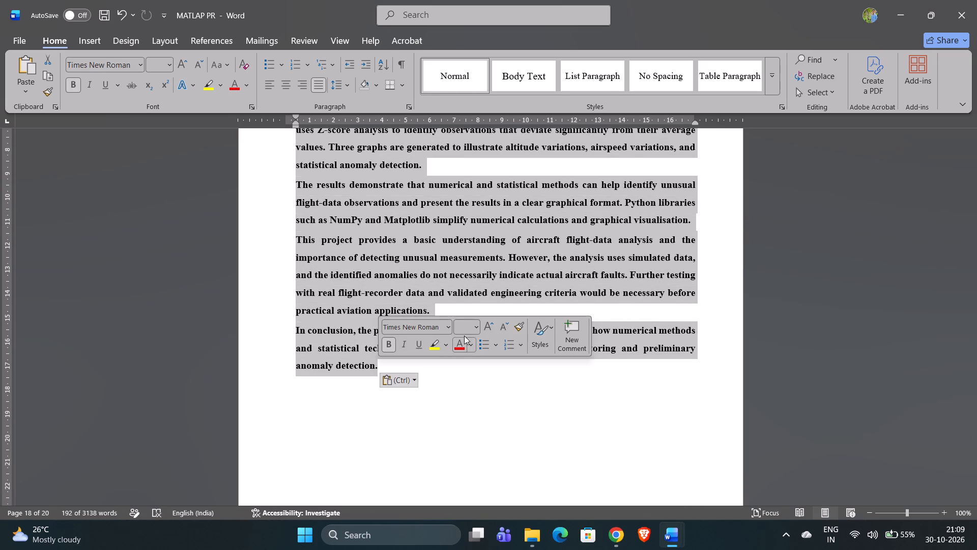
{"action": "left_click", "coordinate": [384, 342]}
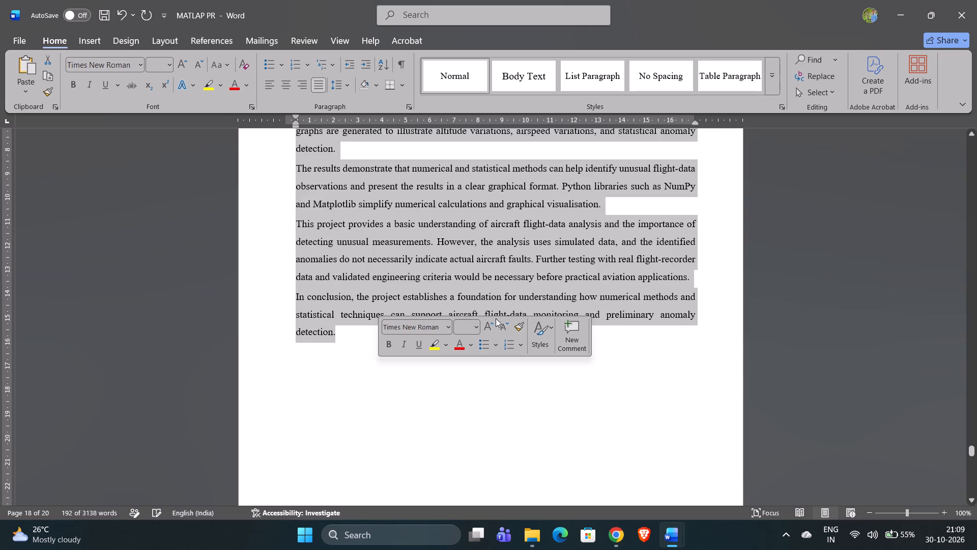
{"action": "left_click", "coordinate": [469, 325]}
{"action": "type", "text": "12"}
{"action": "key", "text": "Return"}
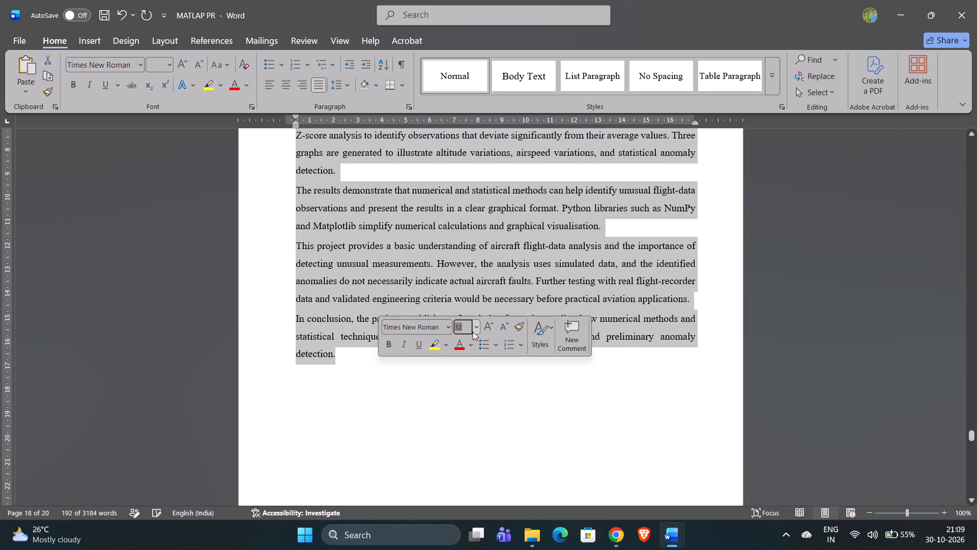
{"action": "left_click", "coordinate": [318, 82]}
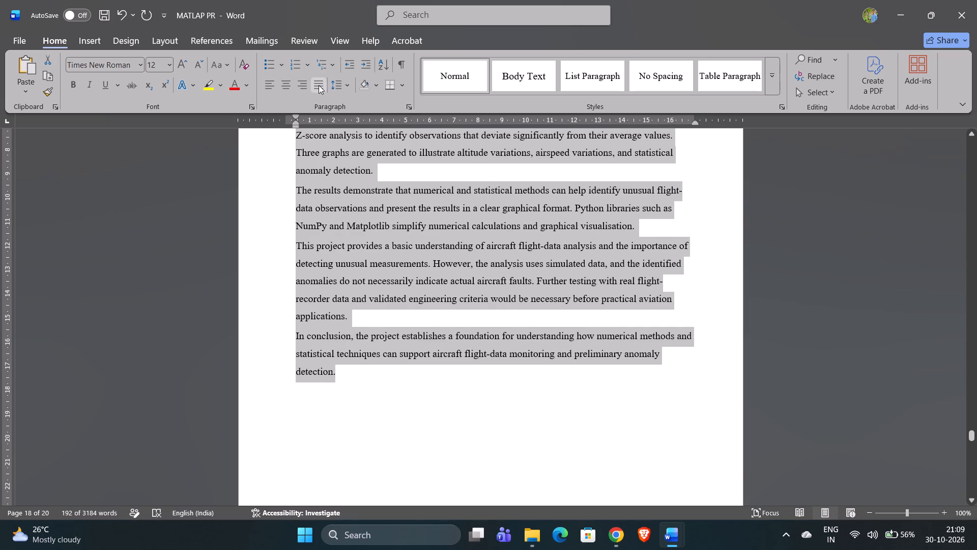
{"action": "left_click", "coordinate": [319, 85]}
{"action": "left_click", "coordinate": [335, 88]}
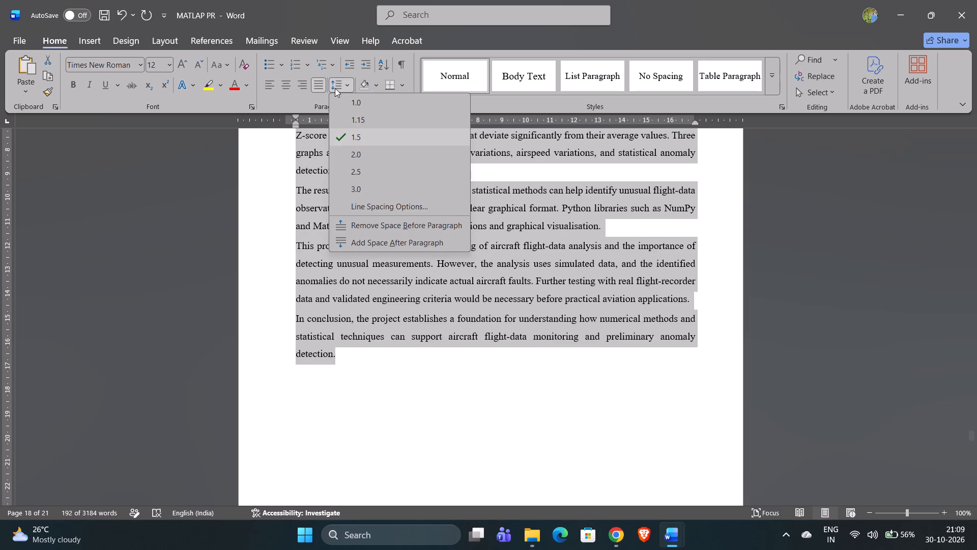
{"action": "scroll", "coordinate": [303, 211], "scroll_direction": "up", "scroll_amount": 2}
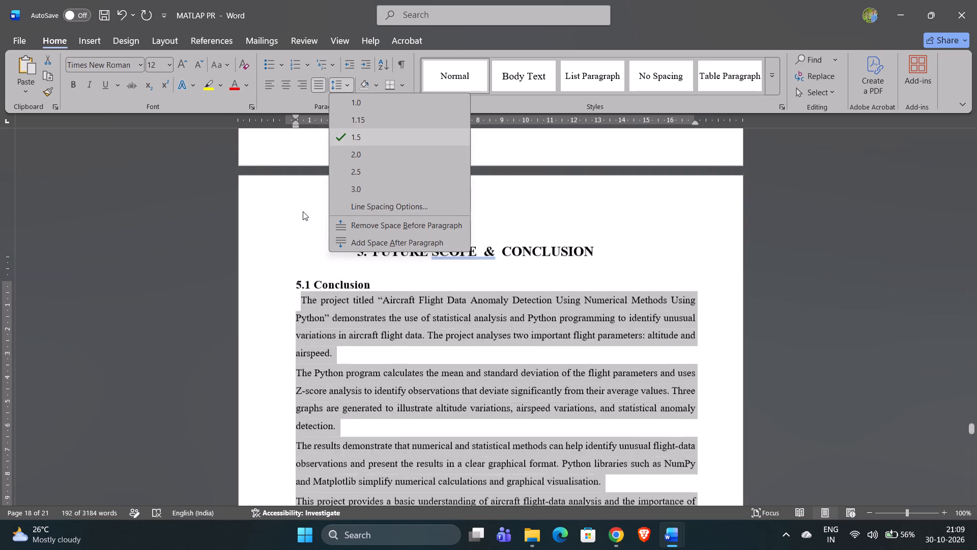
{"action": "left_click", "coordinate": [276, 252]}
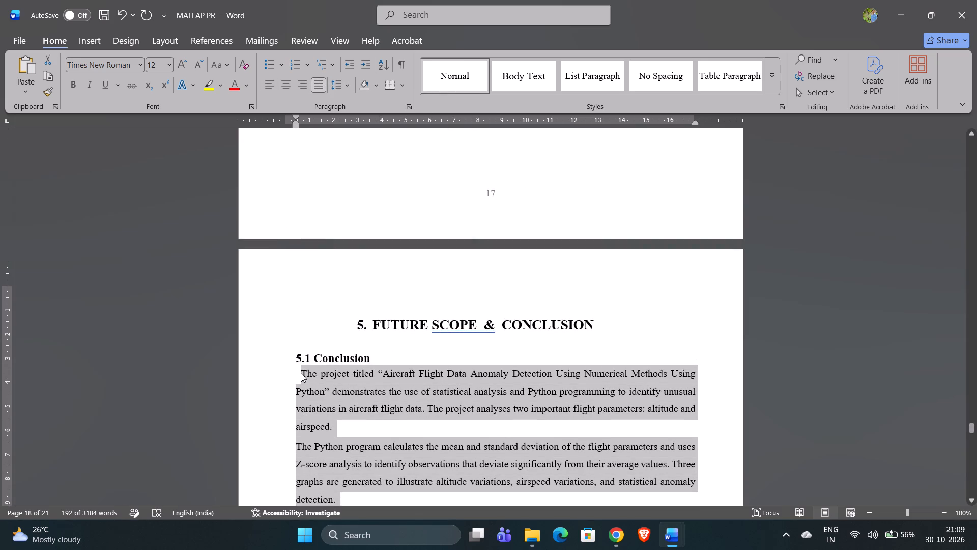
Delete the two leading spaces before "The project titled" in the first conclusion paragraph.
{"action": "left_click", "coordinate": [301, 373]}
{"action": "key", "text": "BackSpace"}
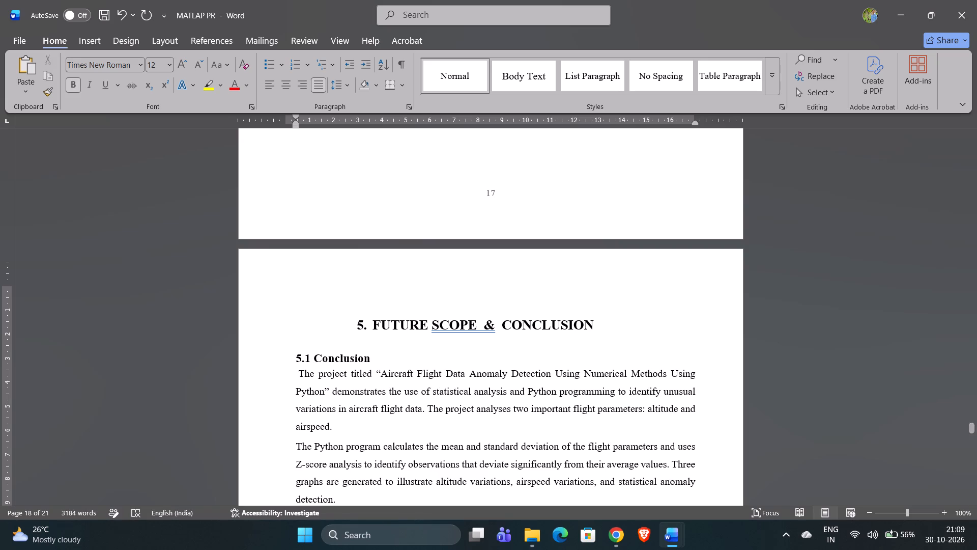
{"action": "key", "text": "BackSpace"}
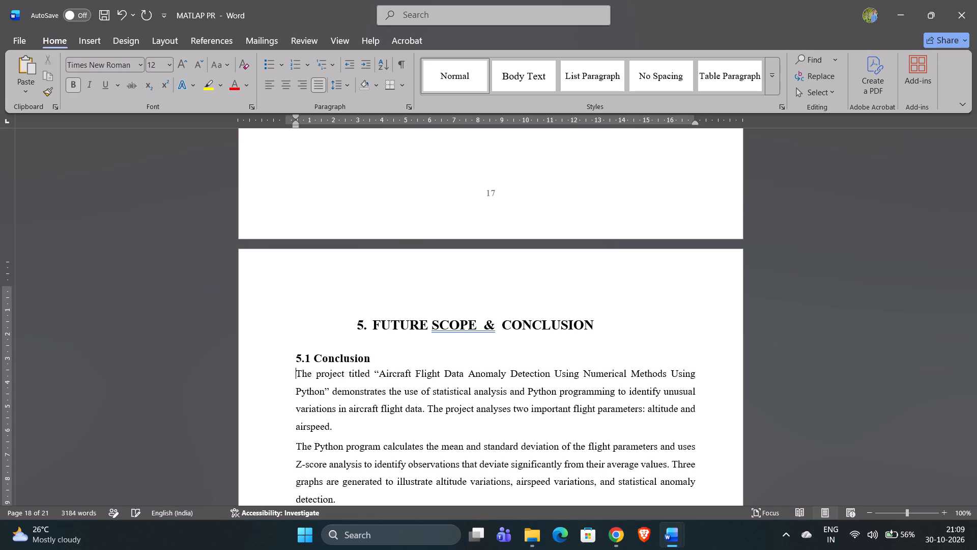
Join the paragraph starting "The Python program calculates" onto the end of the first conclusion paragraph, separated by a space.
{"action": "scroll", "coordinate": [302, 375], "scroll_direction": "up", "scroll_amount": 1}
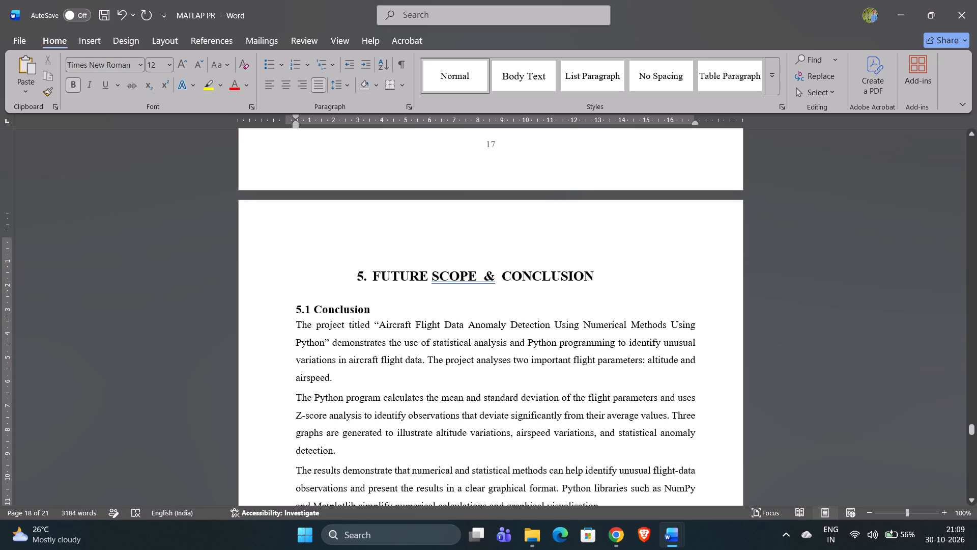
{"action": "left_click", "coordinate": [293, 393]}
{"action": "key", "text": "BackSpace"}
{"action": "key", "text": "BackSpace"}
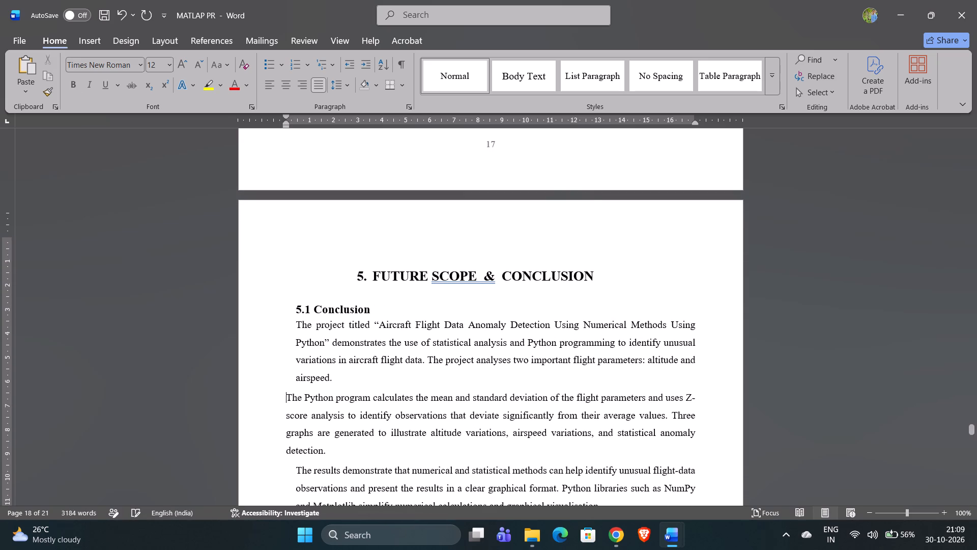
{"action": "key", "text": "space"}
Join the paragraph starting "The results demonstrate" onto the end of the first conclusion paragraph, separated by a space.
{"action": "scroll", "coordinate": [293, 414], "scroll_direction": "down", "scroll_amount": 1}
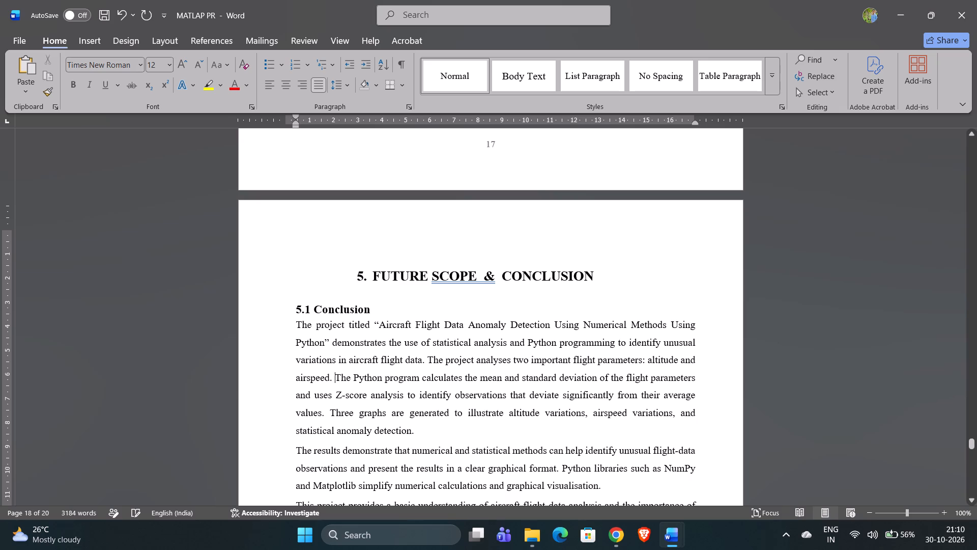
{"action": "scroll", "coordinate": [293, 414], "scroll_direction": "down", "scroll_amount": 1}
{"action": "left_click", "coordinate": [293, 359]}
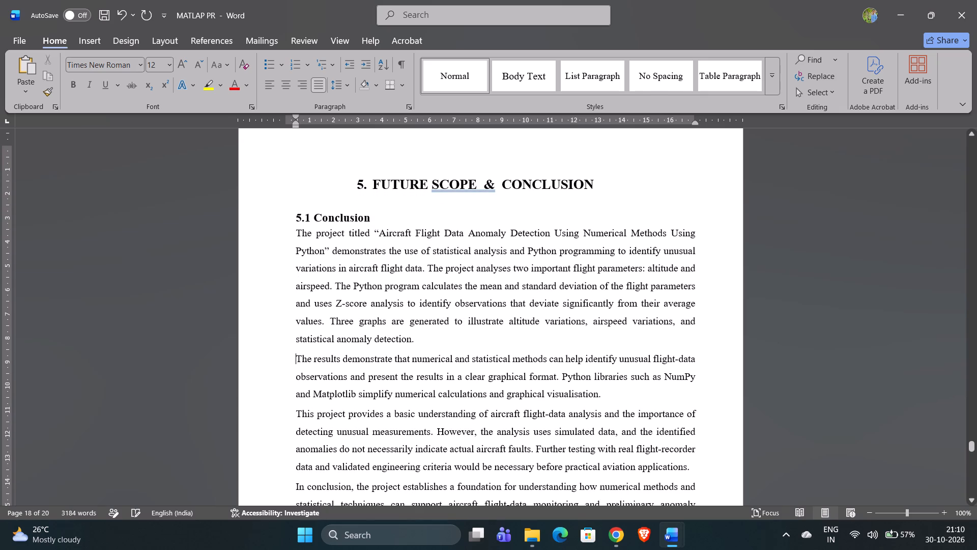
{"action": "key", "text": "BackSpace"}
{"action": "key", "text": "BackSpace"}
{"action": "key", "text": "space"}
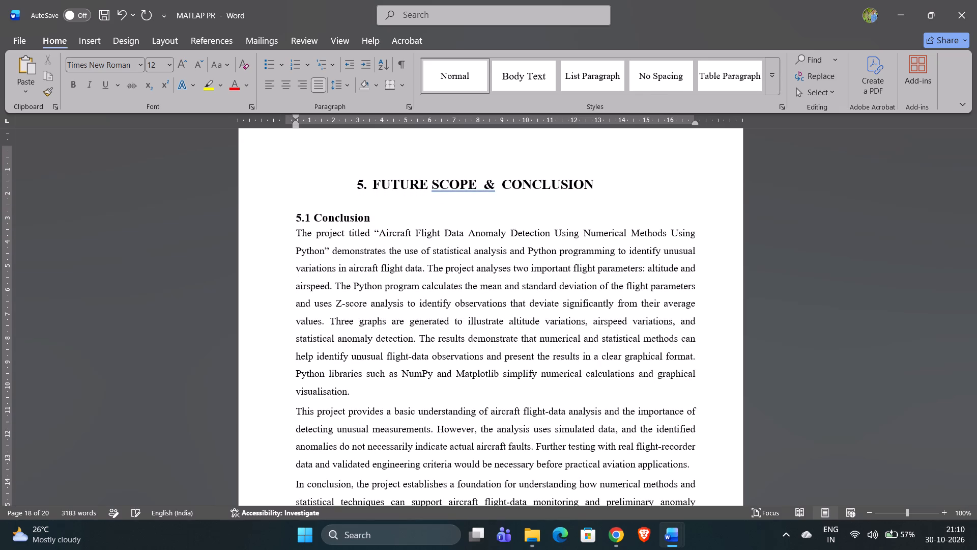
Join the paragraph starting "This project provides" onto the end of the preceding conclusion paragraph, separated by a space.
{"action": "scroll", "coordinate": [293, 359], "scroll_direction": "down", "scroll_amount": 1}
{"action": "scroll", "coordinate": [293, 359], "scroll_direction": "up", "scroll_amount": 1}
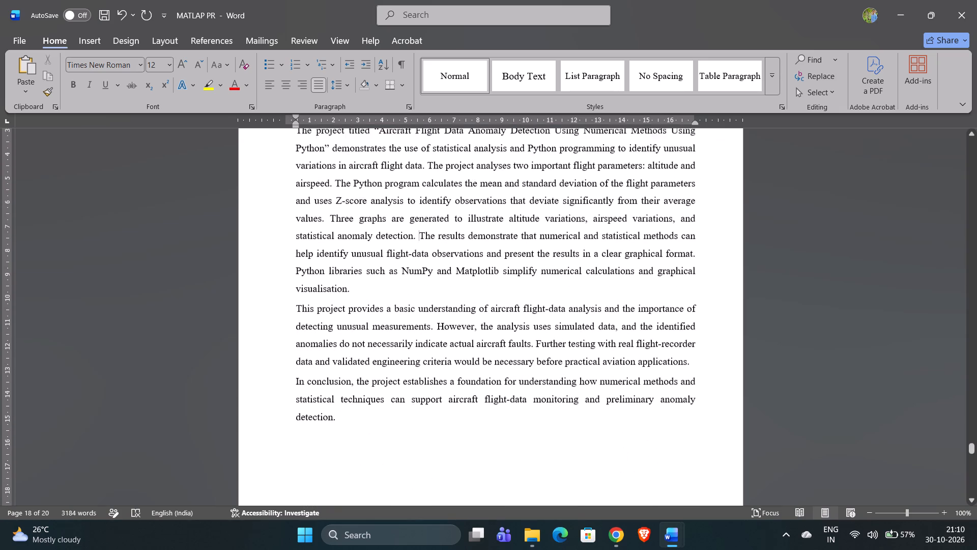
{"action": "scroll", "coordinate": [293, 359], "scroll_direction": "up", "scroll_amount": 1}
{"action": "scroll", "coordinate": [293, 359], "scroll_direction": "down", "scroll_amount": 2}
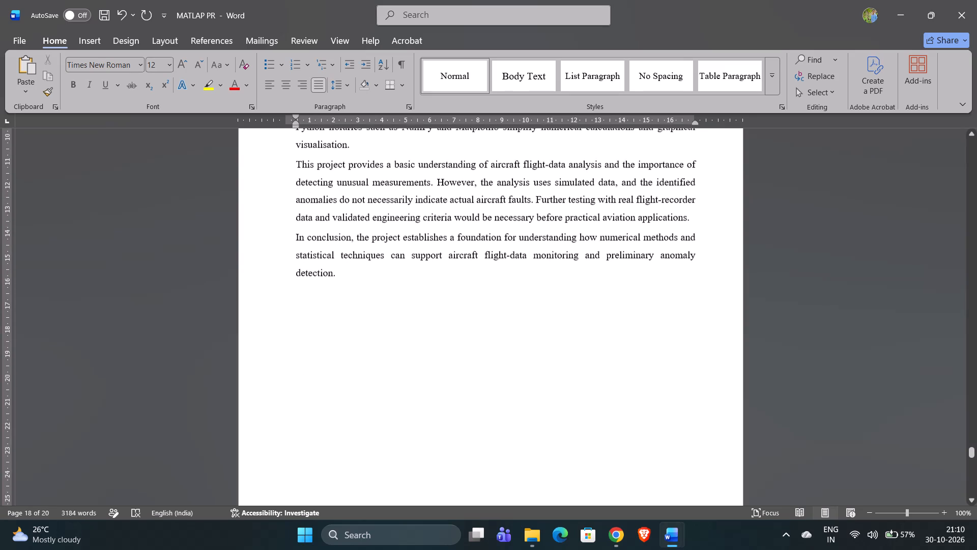
{"action": "scroll", "coordinate": [293, 359], "scroll_direction": "up", "scroll_amount": 1}
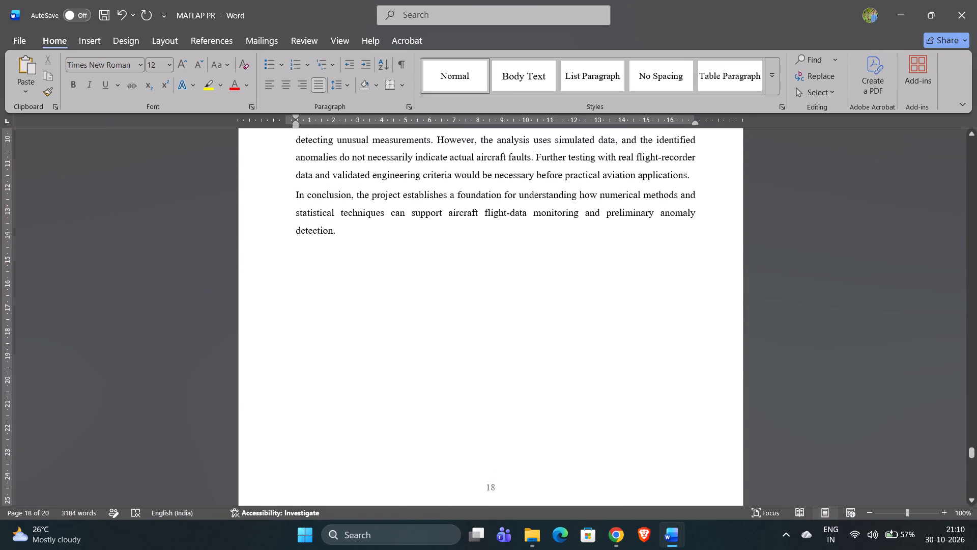
{"action": "scroll", "coordinate": [293, 359], "scroll_direction": "up", "scroll_amount": 3}
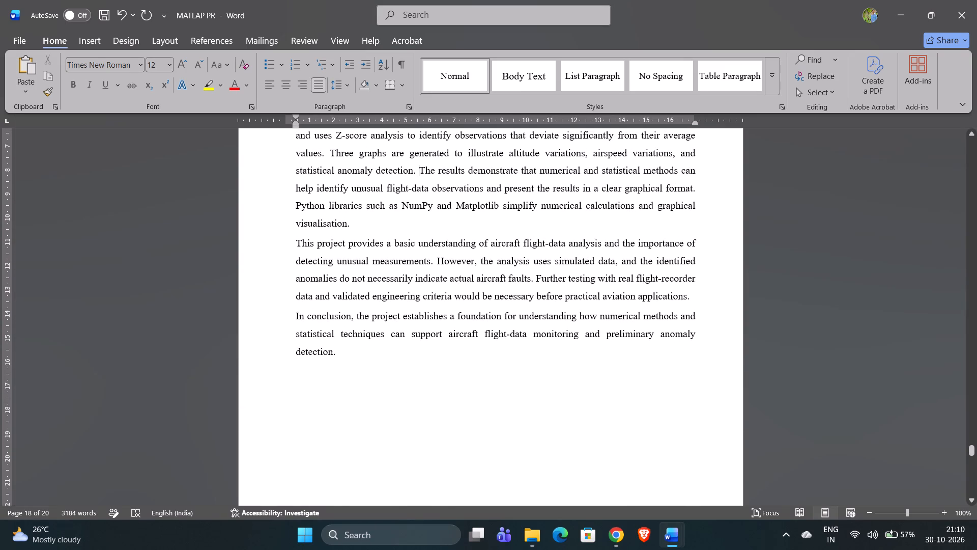
{"action": "left_click", "coordinate": [295, 242]}
{"action": "key", "text": "BackSpace"}
{"action": "key", "text": "BackSpace"}
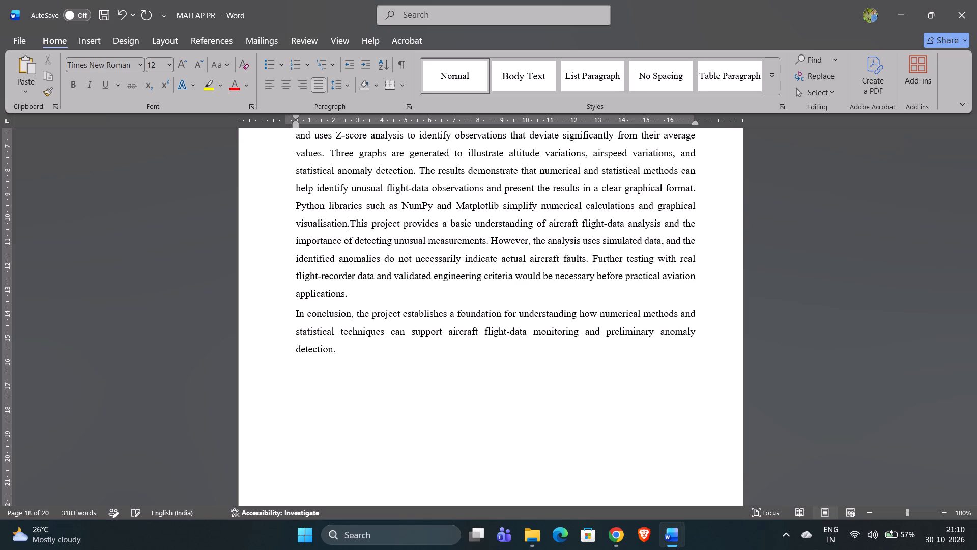
{"action": "key", "text": "space"}
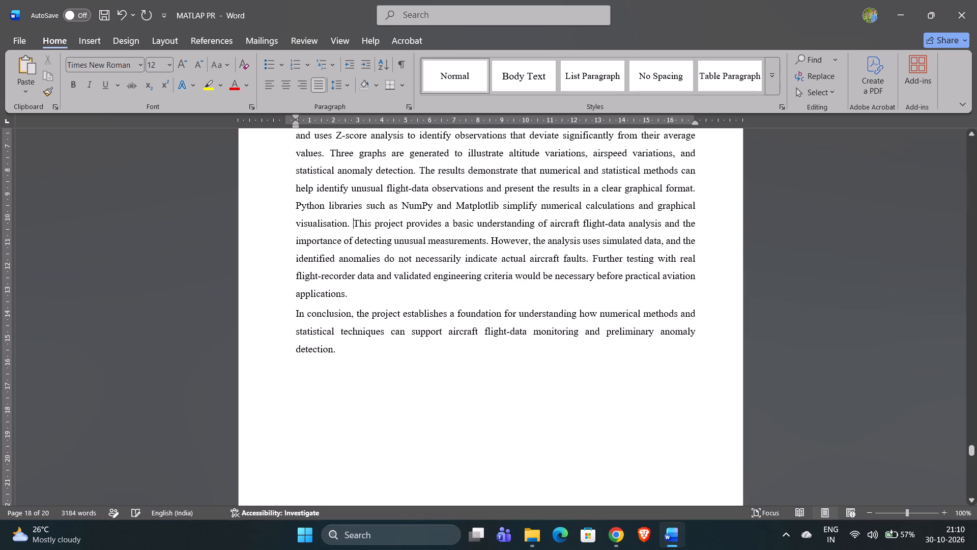
Join the final paragraph starting "In conclusion" onto the end of the merged conclusion paragraph, separated by a space.
{"action": "left_click", "coordinate": [294, 312]}
{"action": "key", "text": "BackSpace"}
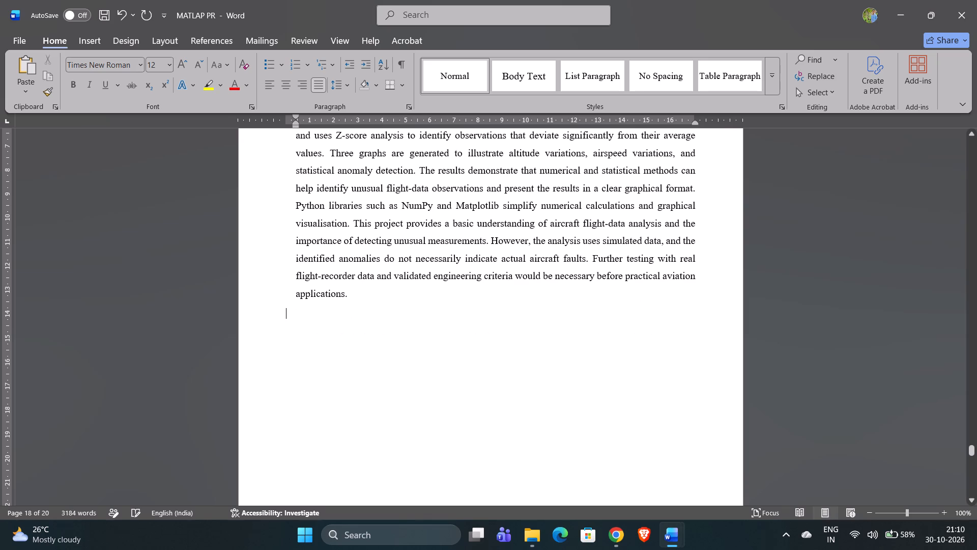
{"action": "key", "text": "BackSpace"}
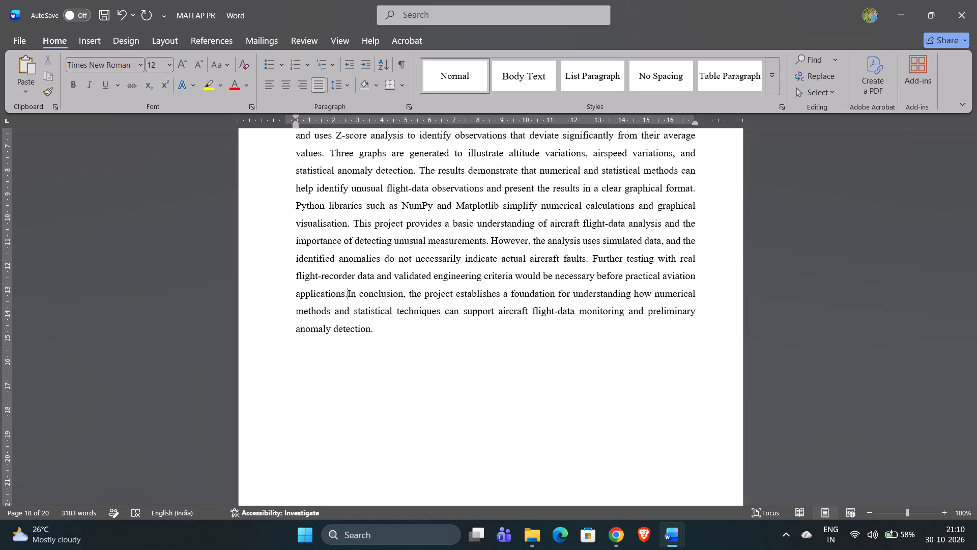
{"action": "key", "text": "space"}
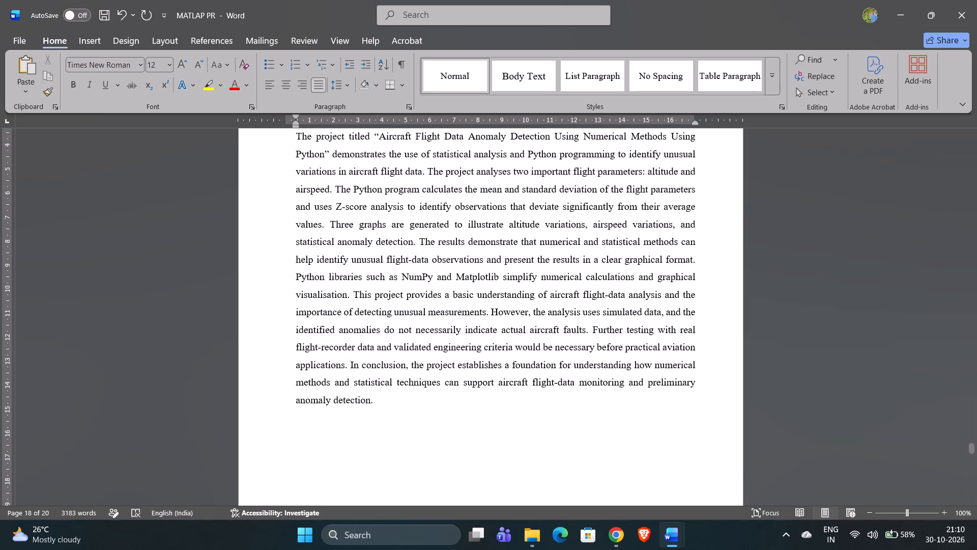
Clear the proofing mark under "SCOPE &" in the chapter 5 heading, keeping the wording as it is.
{"action": "scroll", "coordinate": [294, 312], "scroll_direction": "up", "scroll_amount": 1}
{"action": "scroll", "coordinate": [294, 312], "scroll_direction": "down", "scroll_amount": 1}
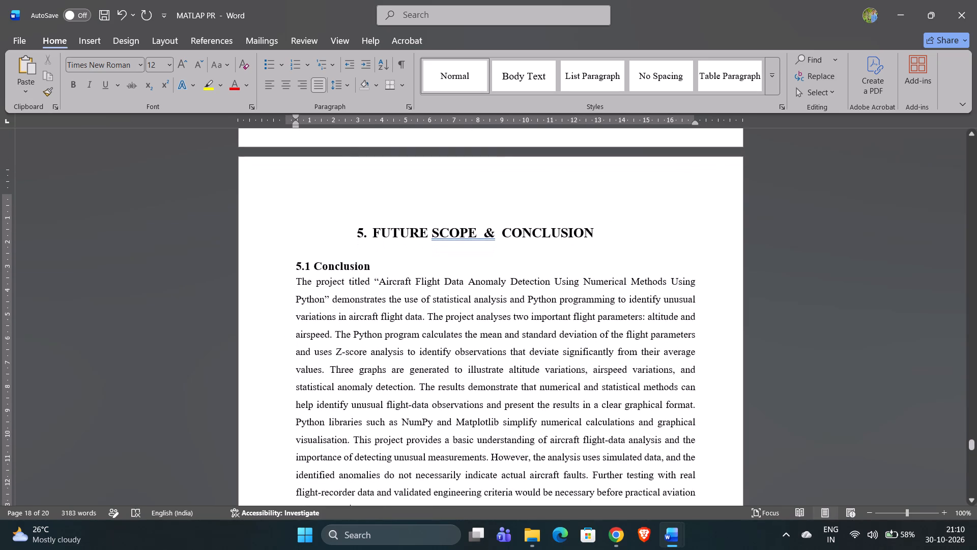
{"action": "scroll", "coordinate": [294, 312], "scroll_direction": "down", "scroll_amount": 1}
{"action": "left_click", "coordinate": [478, 216]}
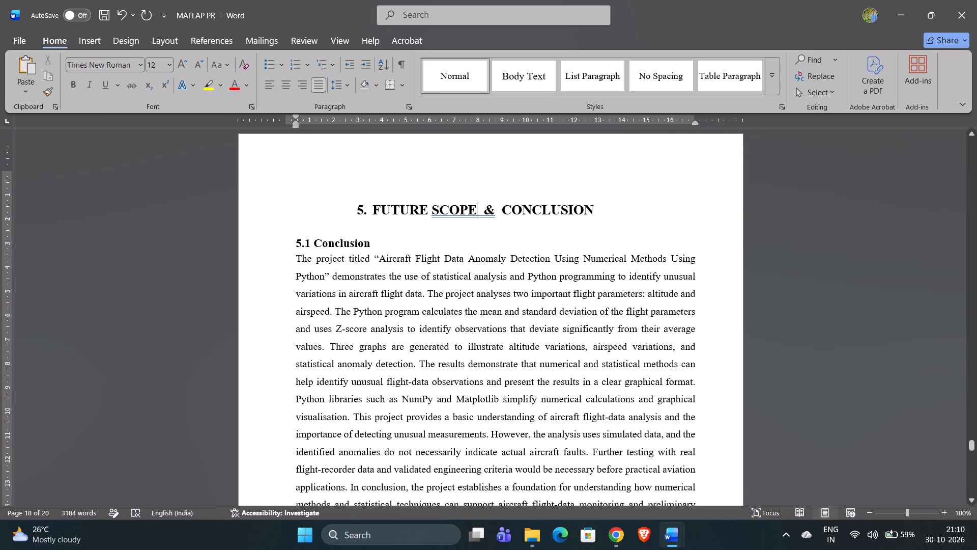
{"action": "right_click", "coordinate": [478, 216]}
{"action": "left_click", "coordinate": [422, 249]}
Add the section number "5.2" in bold, size 14, below the conclusion paragraph, leaving a blank line between them.
{"action": "scroll", "coordinate": [439, 253], "scroll_direction": "down", "scroll_amount": 1}
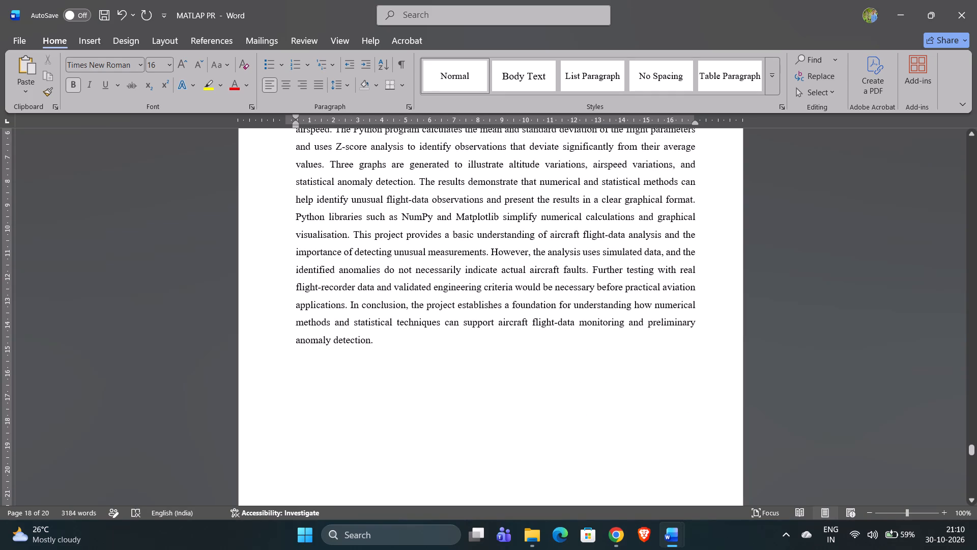
{"action": "left_click", "coordinate": [321, 351]}
{"action": "key", "text": "Return"}
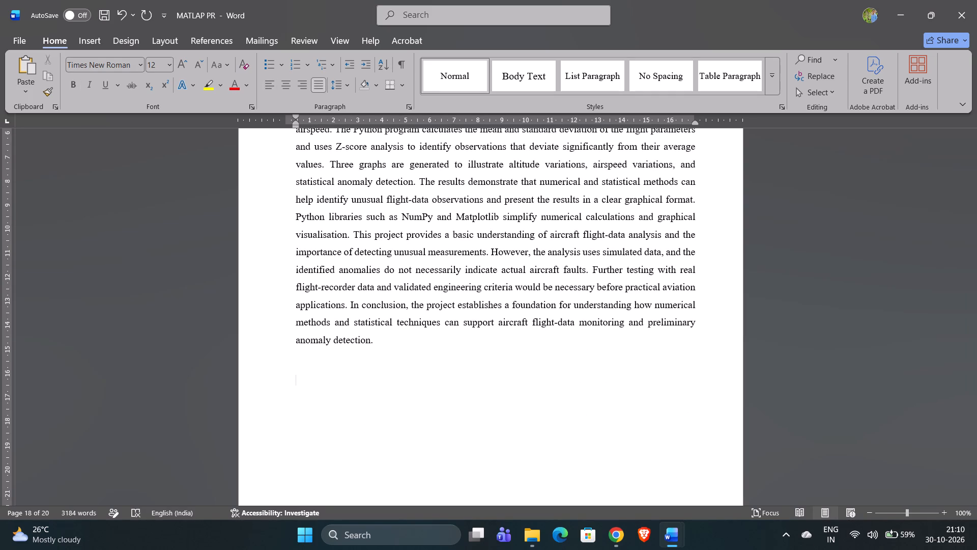
{"action": "key", "text": "5"}
{"action": "key", "text": "BackSpace"}
{"action": "left_click", "coordinate": [78, 79]}
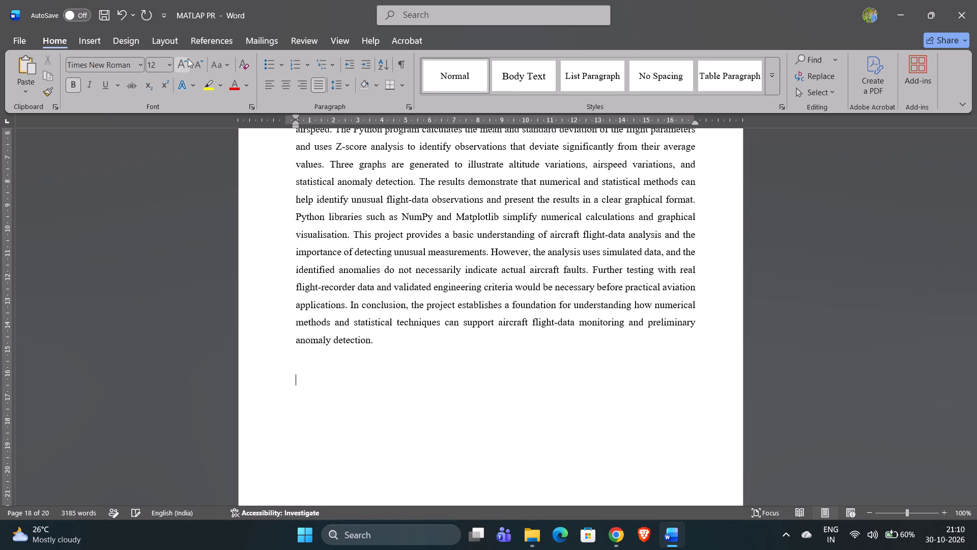
{"action": "left_click", "coordinate": [189, 59]}
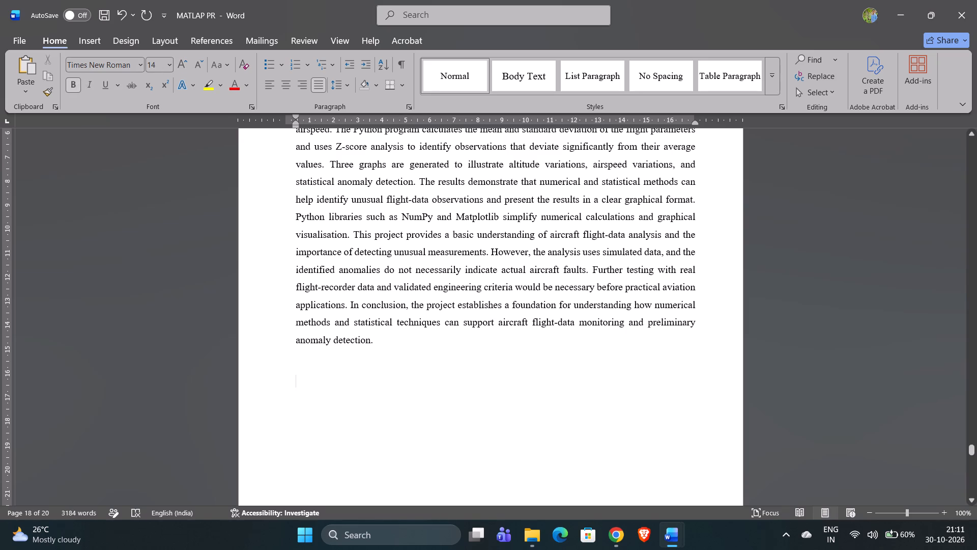
{"action": "key", "text": "5"}
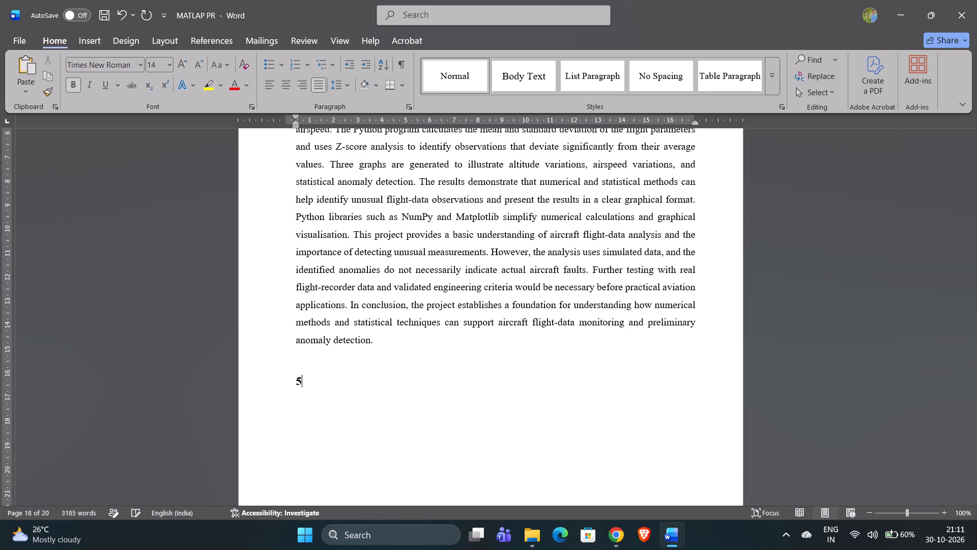
{"action": "type", "text": ",2"}
{"action": "key", "text": "BackSpace"}
{"action": "key", "text": "BackSpace"}
{"action": "type", "text": ".2"}
{"action": "scroll", "coordinate": [313, 376], "scroll_direction": "up", "scroll_amount": 2}
{"action": "scroll", "coordinate": [313, 376], "scroll_direction": "down", "scroll_amount": 1}
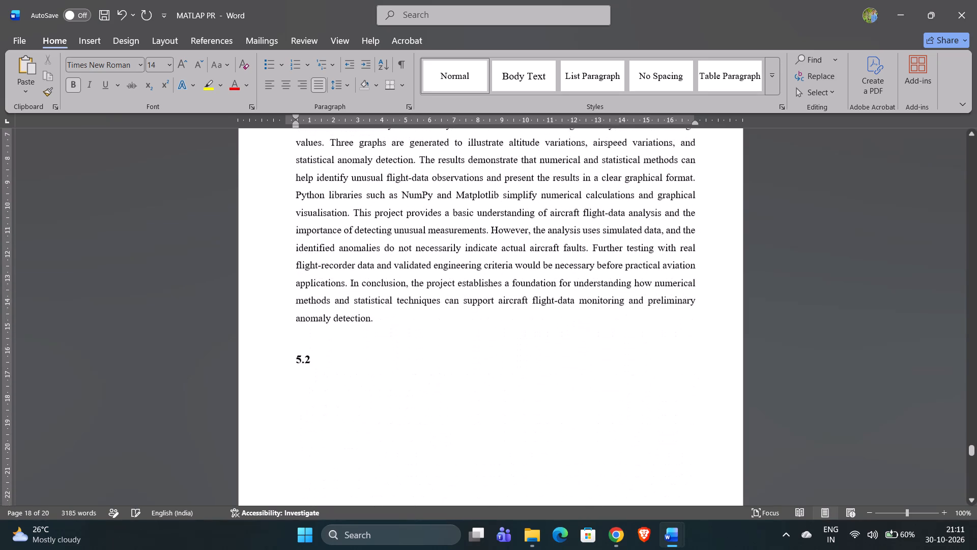
Add the title "FUTURE SCOPE" after the section number 5.2.
{"action": "key", "text": "space"}
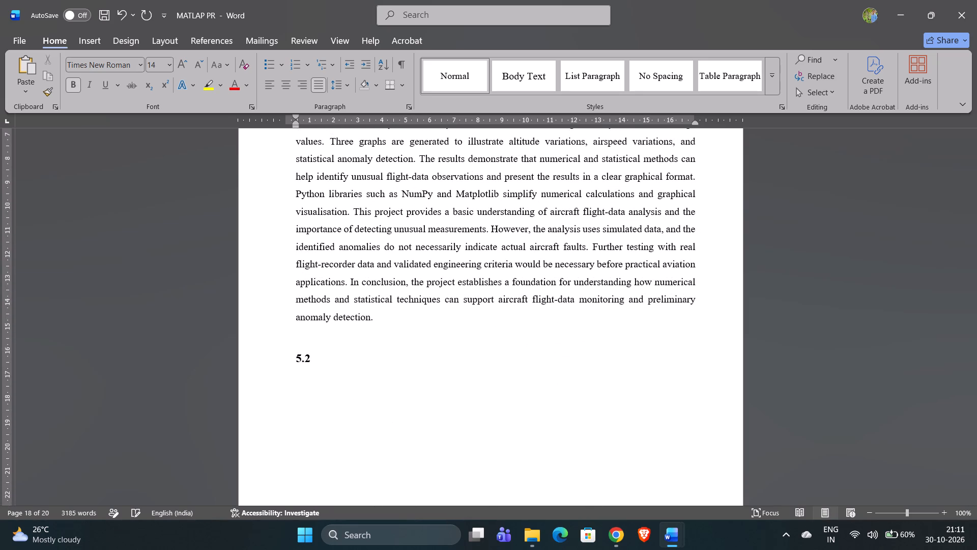
{"action": "key", "text": "f"}
{"action": "type", "text": "UTURE"}
{"action": "key", "text": "space"}
{"action": "type", "text": "SCOPE"}
Retype the title of section 5.2 in title case as "Future Scope".
{"action": "scroll", "coordinate": [323, 359], "scroll_direction": "up", "scroll_amount": 1}
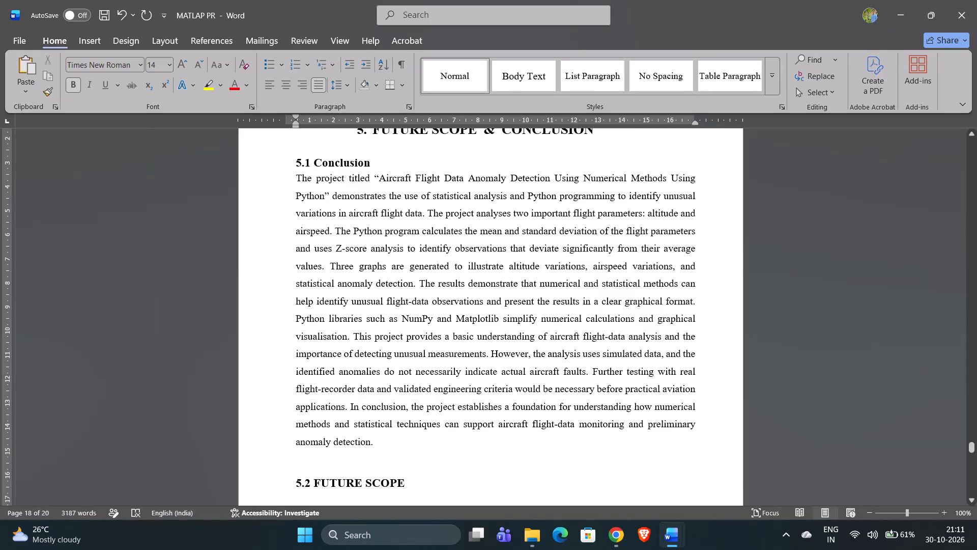
{"action": "scroll", "coordinate": [360, 521], "scroll_direction": "down", "scroll_amount": 1}
{"action": "scroll", "coordinate": [389, 486], "scroll_direction": "down", "scroll_amount": 1}
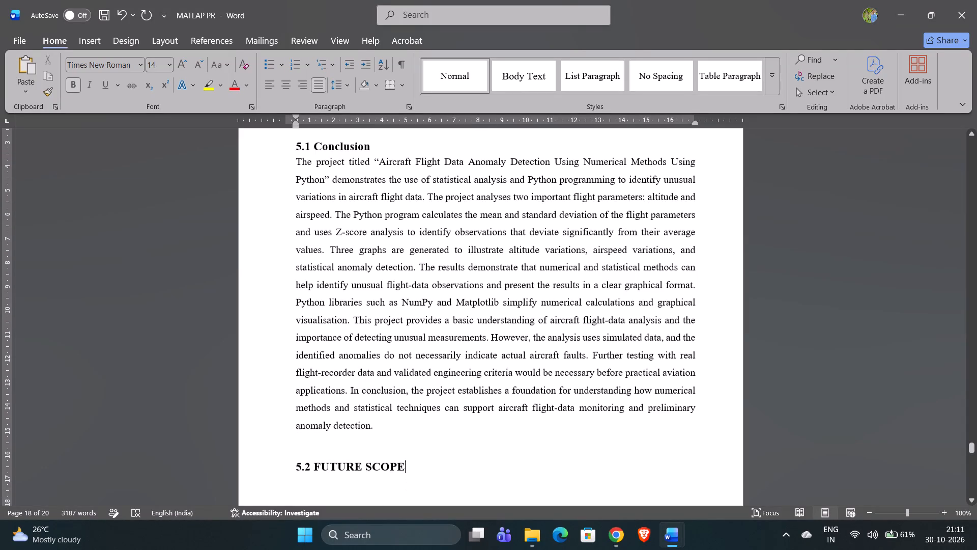
{"action": "key", "text": "BackSpace"}
{"action": "key", "text": "BackSpace"}
{"action": "key", "text": "BackSpace"}
{"action": "key", "text": "BackSpace"}
{"action": "key", "text": "BackSpace"}
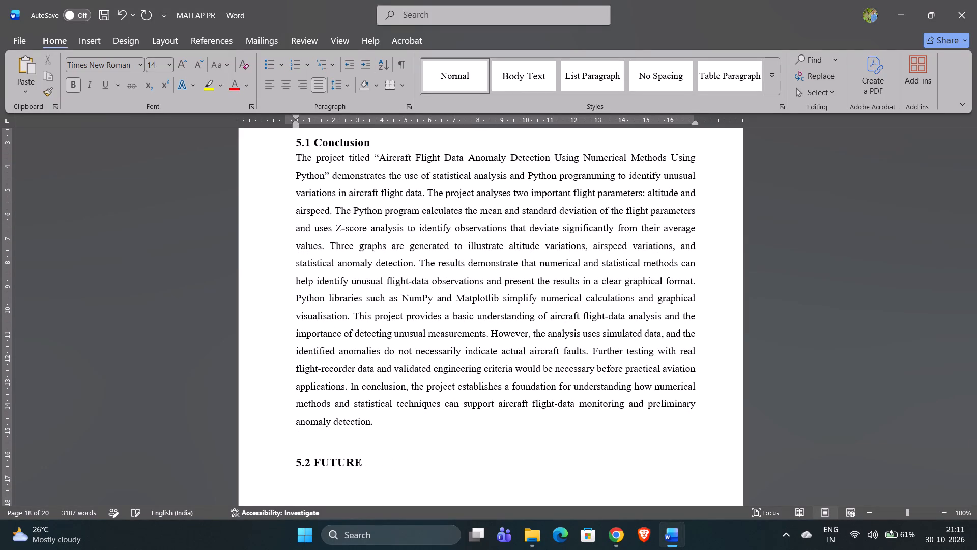
{"action": "key", "text": "BackSpace"}
{"action": "key", "text": "BackSpace"}
{"action": "key", "text": "BackSpace"}
{"action": "key", "text": "BackSpace"}
{"action": "key", "text": "BackSpace"}
{"action": "key", "text": "BackSpace"}
{"action": "scroll", "coordinate": [405, 463], "scroll_direction": "up", "scroll_amount": 5}
{"action": "scroll", "coordinate": [405, 463], "scroll_direction": "down", "scroll_amount": 2}
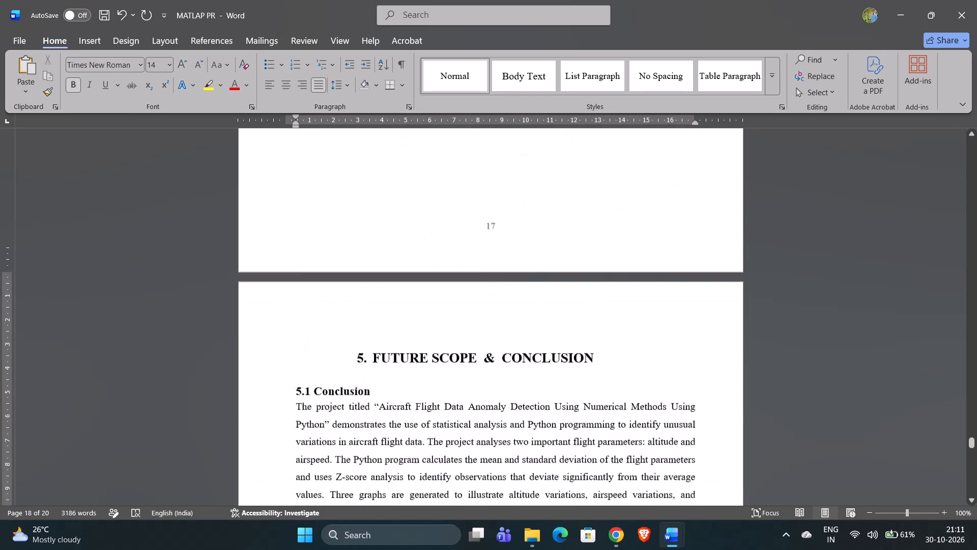
{"action": "scroll", "coordinate": [405, 463], "scroll_direction": "down", "scroll_amount": 2}
{"action": "scroll", "coordinate": [405, 463], "scroll_direction": "up", "scroll_amount": 1}
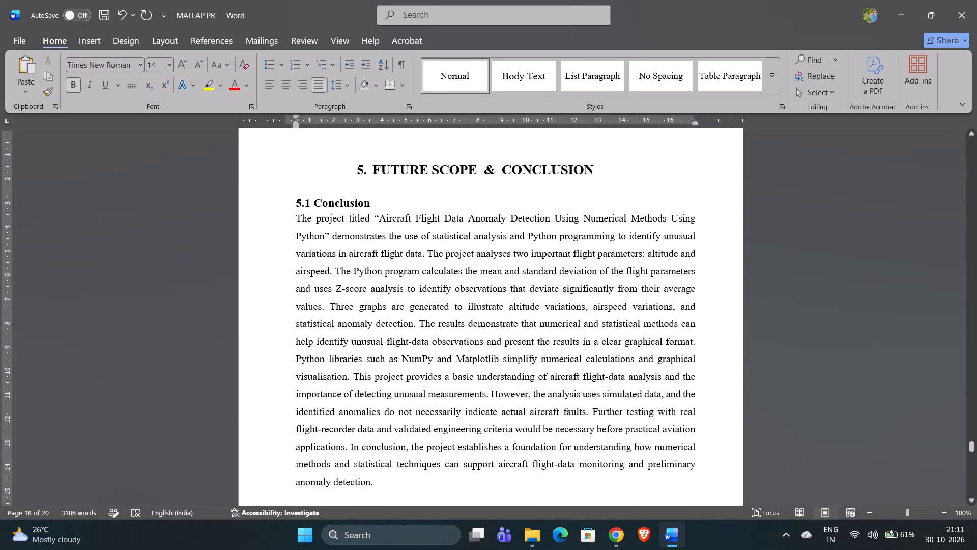
{"action": "scroll", "coordinate": [405, 463], "scroll_direction": "up", "scroll_amount": 1}
{"action": "scroll", "coordinate": [405, 463], "scroll_direction": "down", "scroll_amount": 2}
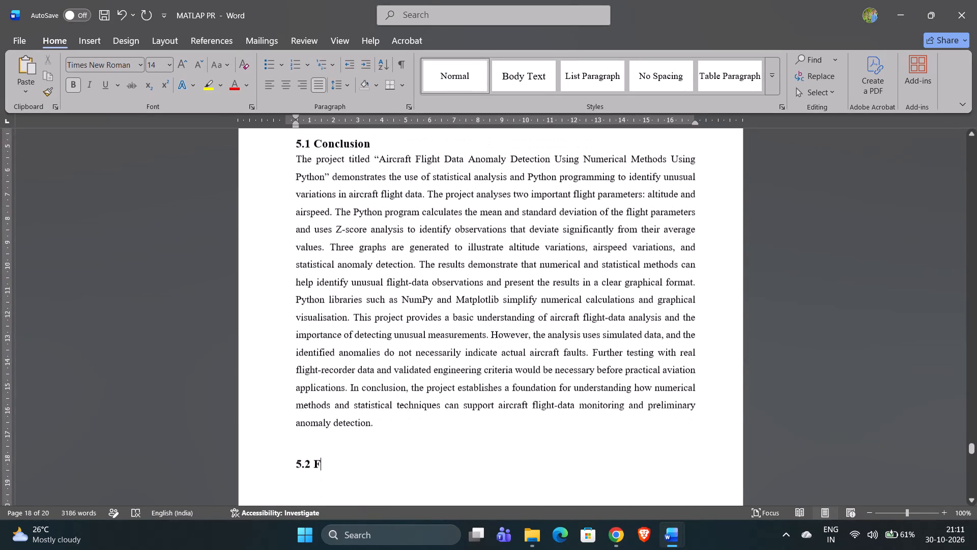
{"action": "scroll", "coordinate": [405, 463], "scroll_direction": "down", "scroll_amount": 1}
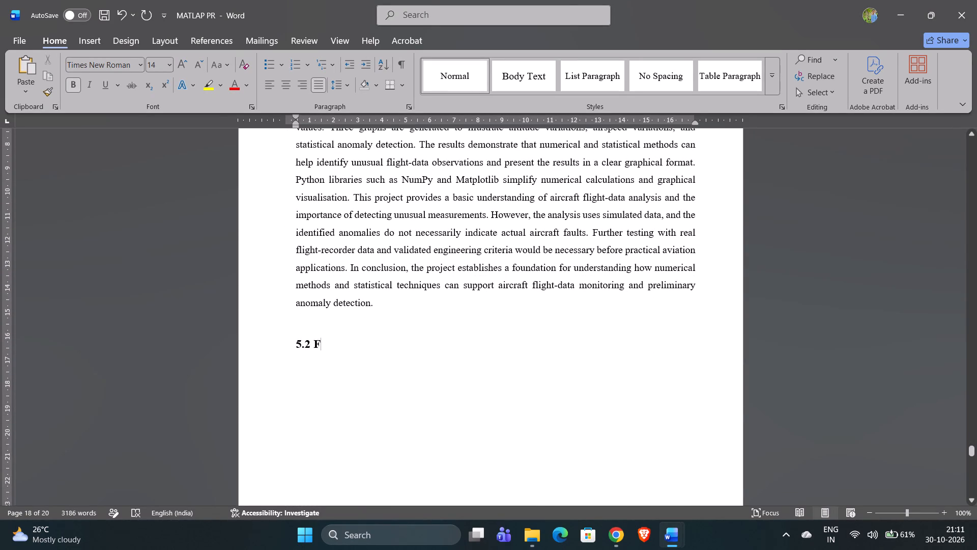
{"action": "type", "text": "uture"}
{"action": "key", "text": "space"}
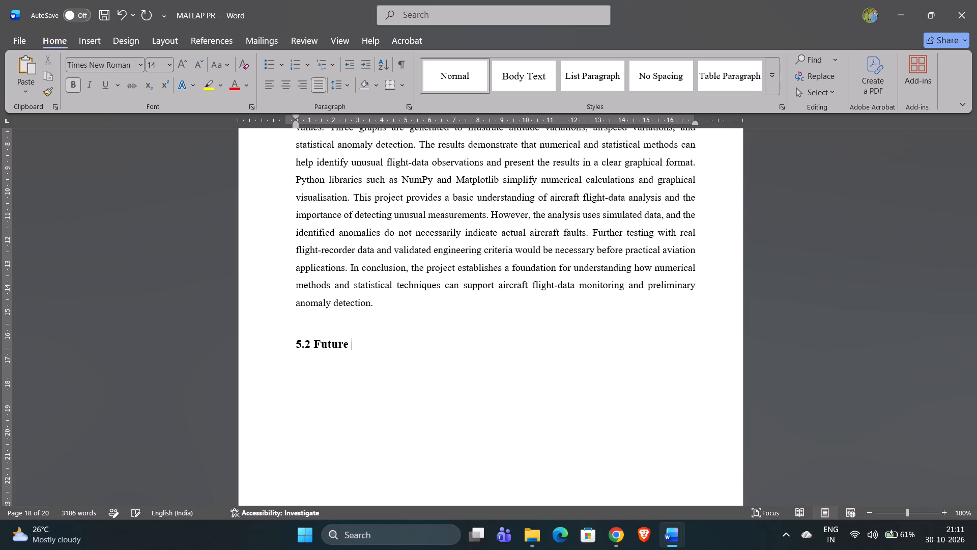
{"action": "type", "text": "sc"}
{"action": "key", "text": "BackSpace"}
{"action": "key", "text": "BackSpace"}
{"action": "type", "text": "ope"}
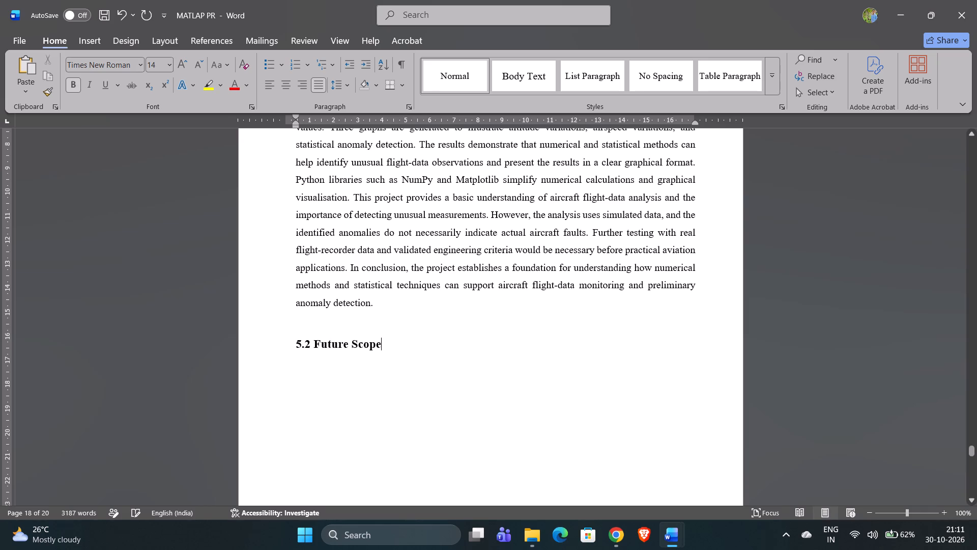
{"action": "left_click_drag", "start_coordinate": [400, 345], "coordinate": [286, 343]}
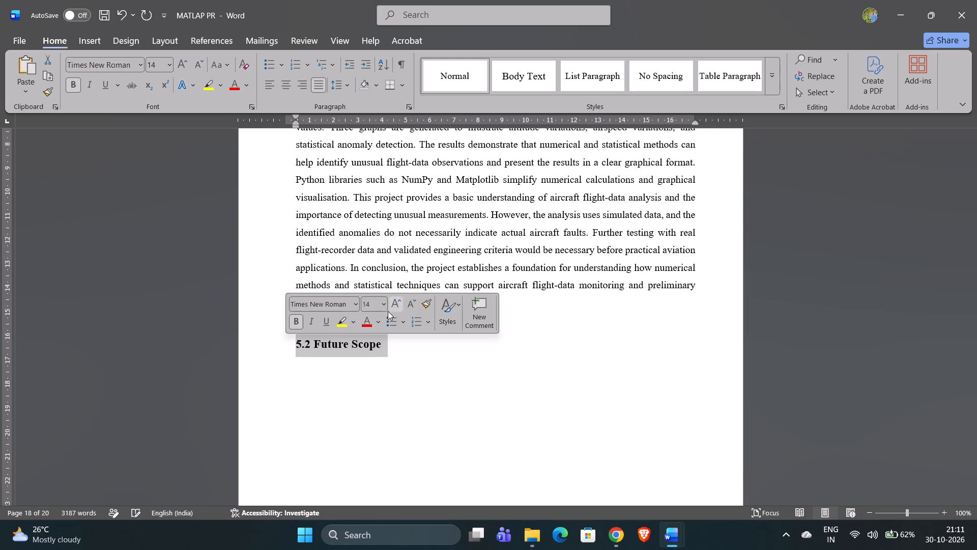
Remove the surplus empty lines below the 5.2 Future Scope heading and start a new line directly under it.
{"action": "left_click", "coordinate": [410, 389]}
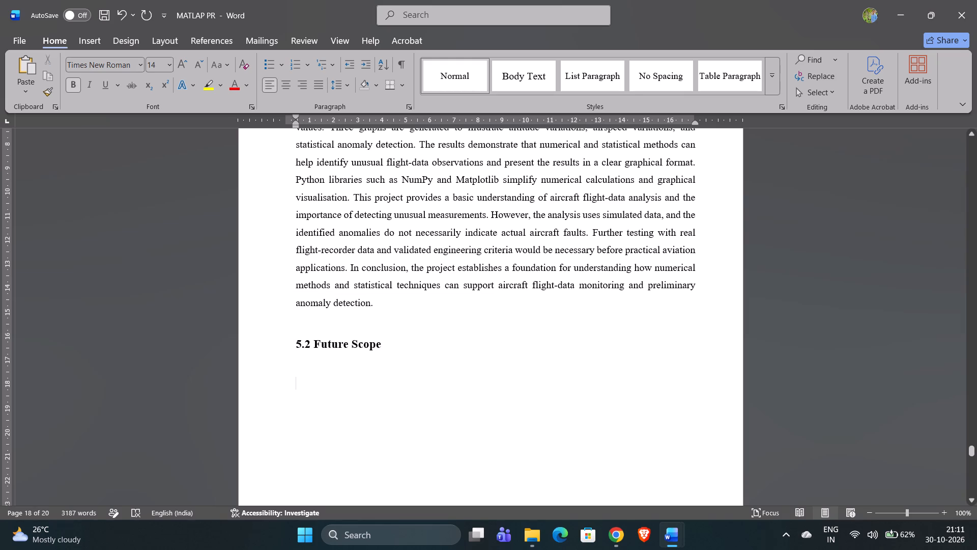
{"action": "key", "text": "BackSpace"}
{"action": "key", "text": "BackSpace"}
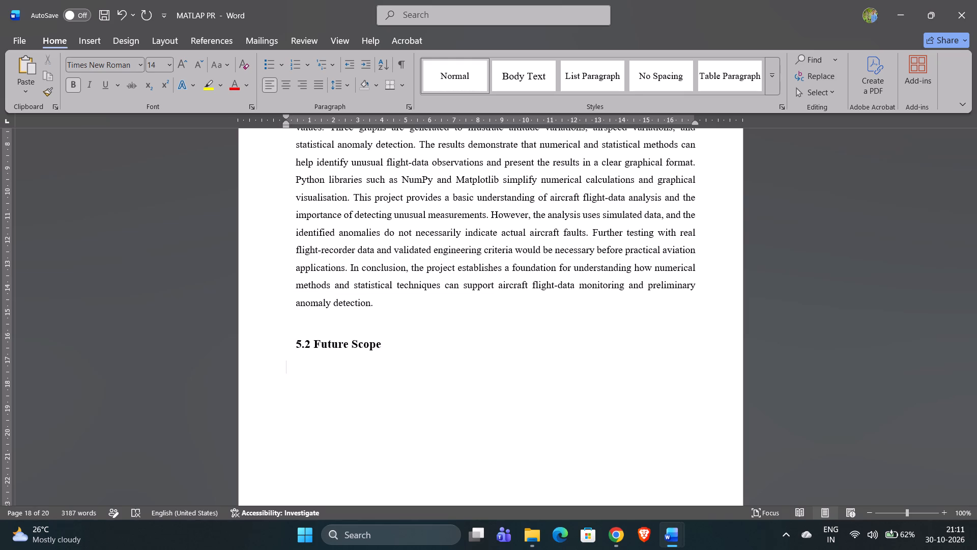
{"action": "key", "text": "BackSpace"}
{"action": "key", "text": "Return"}
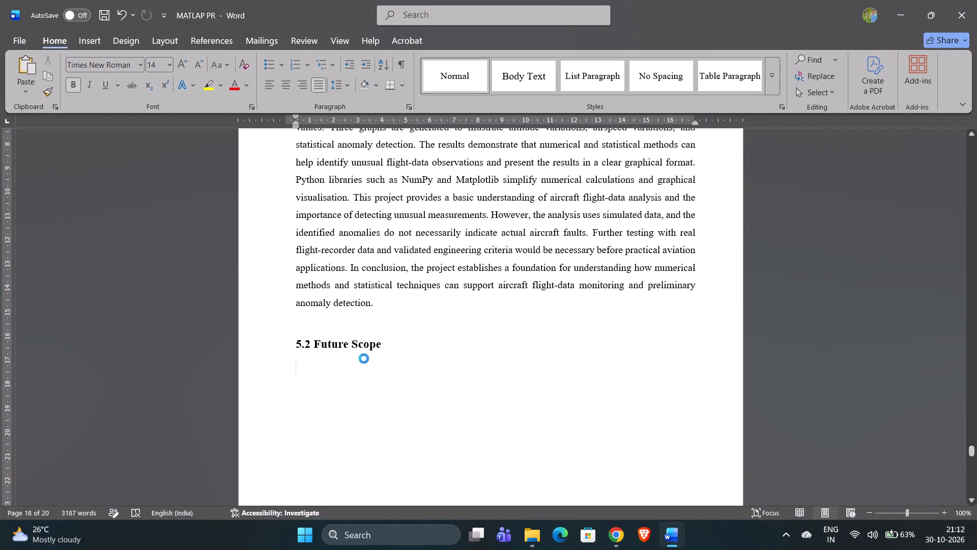
Format the pasted future scope items 1 to 3, both headings and descriptions, as size 12 without bold.
{"action": "scroll", "coordinate": [364, 359], "scroll_direction": "up", "scroll_amount": 1}
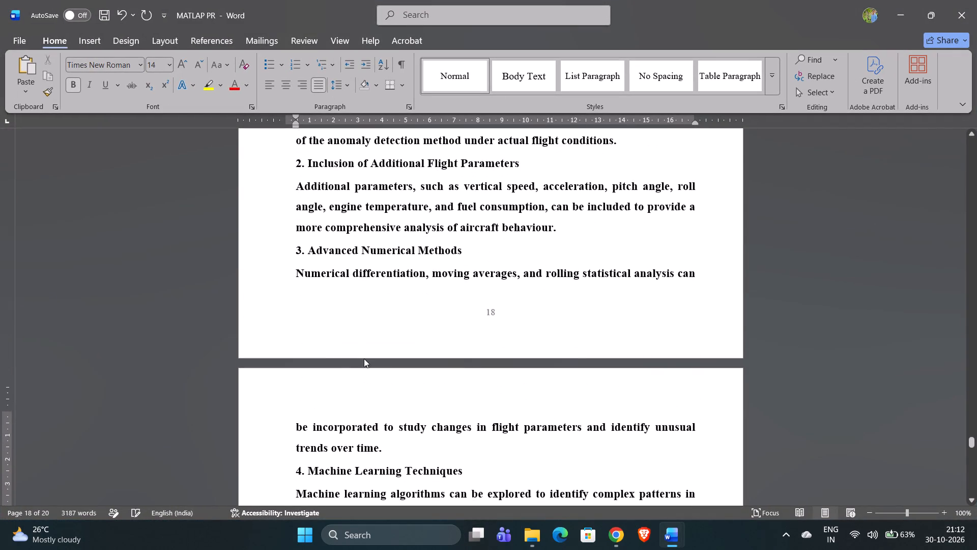
{"action": "scroll", "coordinate": [364, 359], "scroll_direction": "up", "scroll_amount": 1}
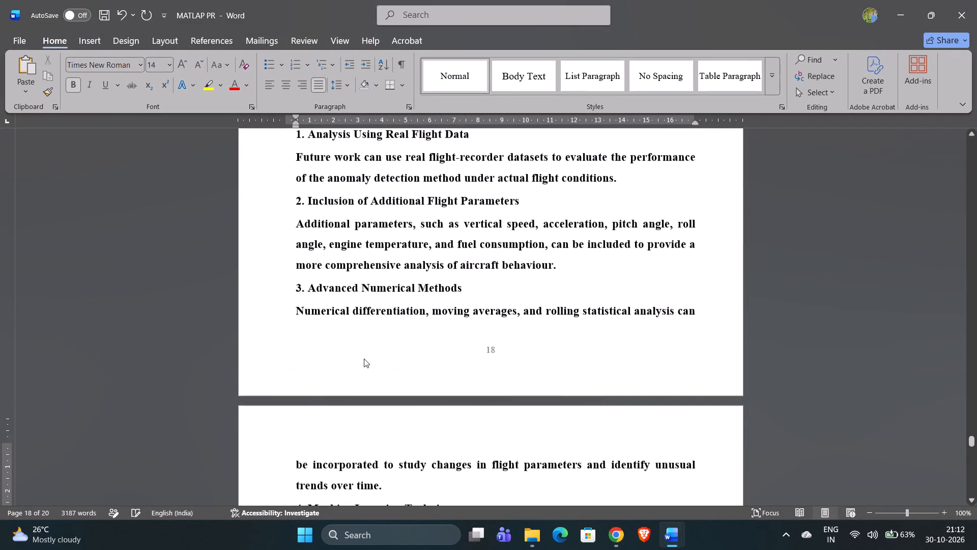
{"action": "scroll", "coordinate": [364, 359], "scroll_direction": "up", "scroll_amount": 1}
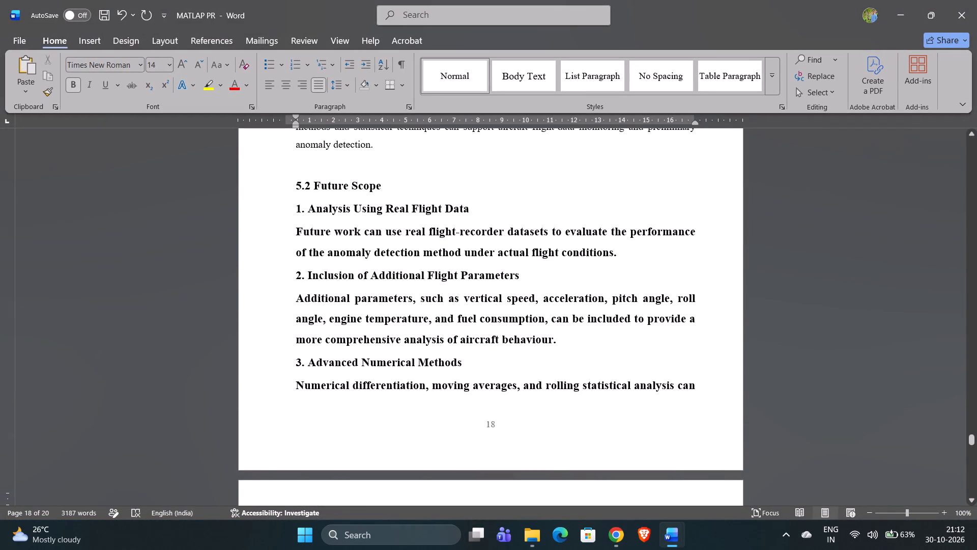
{"action": "left_click_drag", "start_coordinate": [294, 208], "coordinate": [586, 387]}
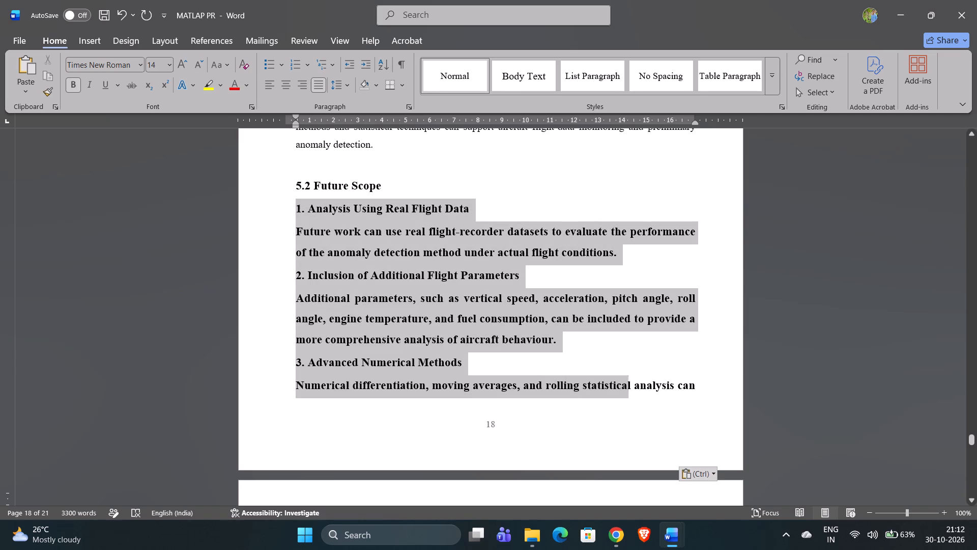
{"action": "left_click_drag", "start_coordinate": [586, 387], "coordinate": [484, 358]}
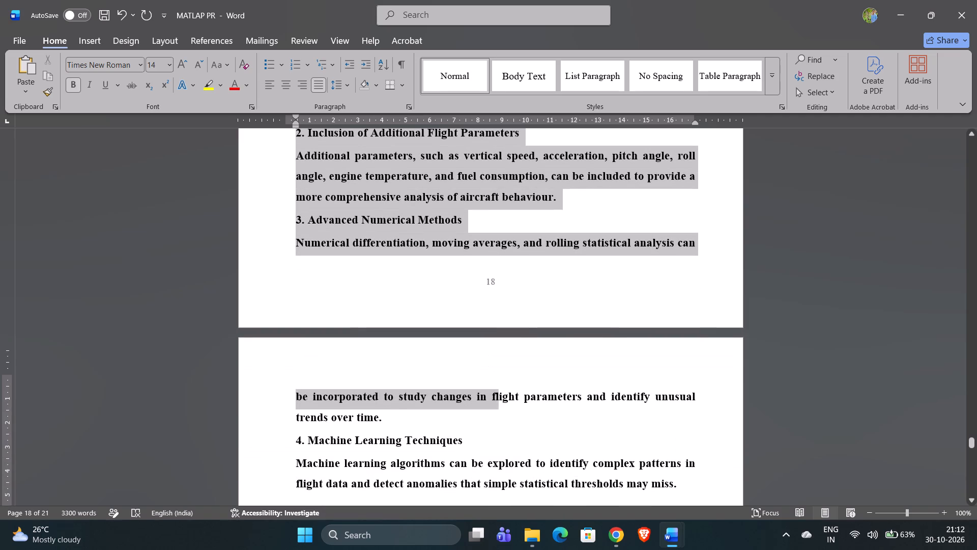
{"action": "left_click_drag", "start_coordinate": [484, 358], "coordinate": [397, 420]}
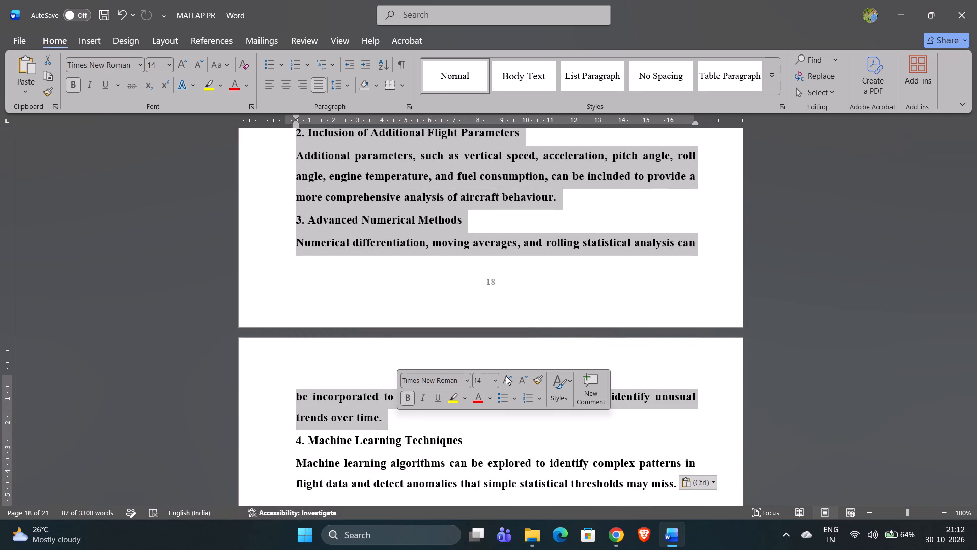
{"action": "left_click", "coordinate": [519, 375]}
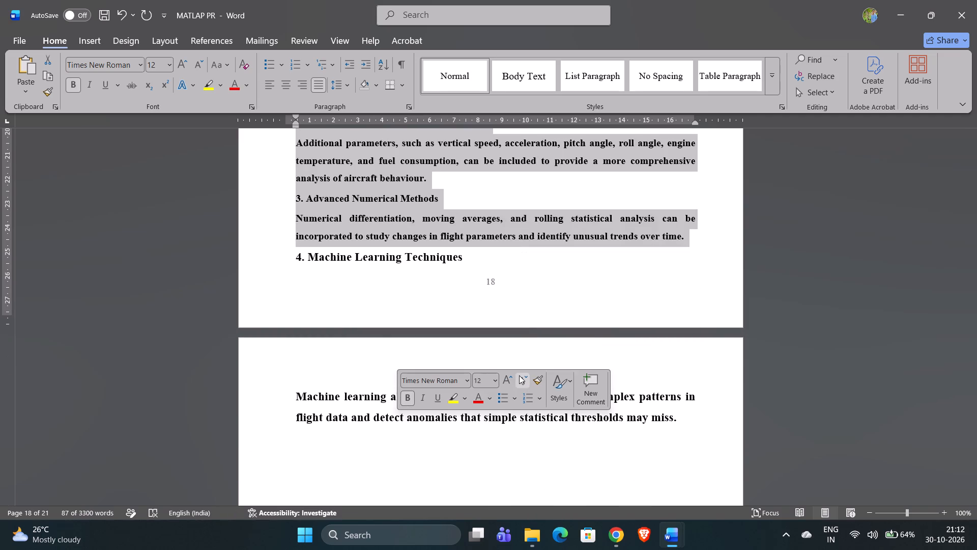
{"action": "left_click", "coordinate": [409, 395]}
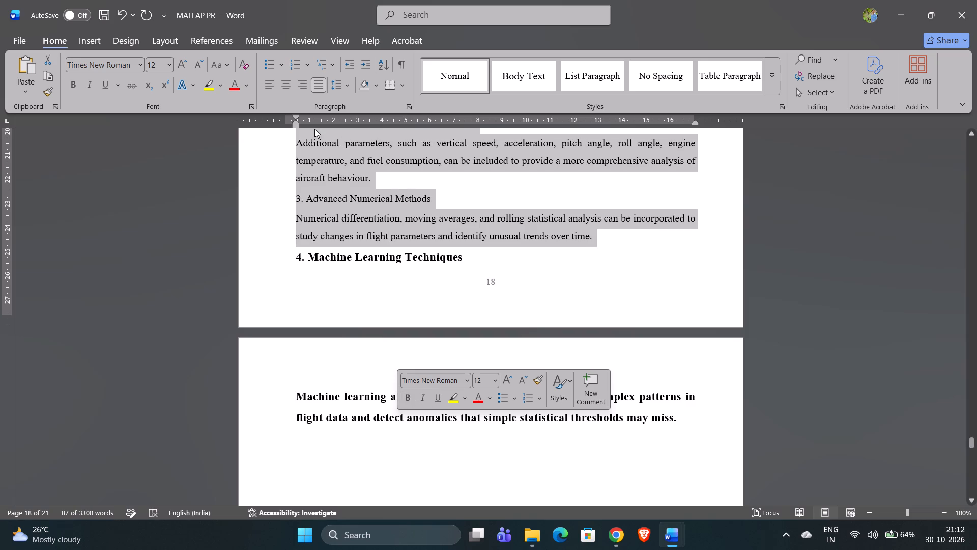
{"action": "left_click", "coordinate": [335, 88]}
{"action": "left_click", "coordinate": [311, 254]}
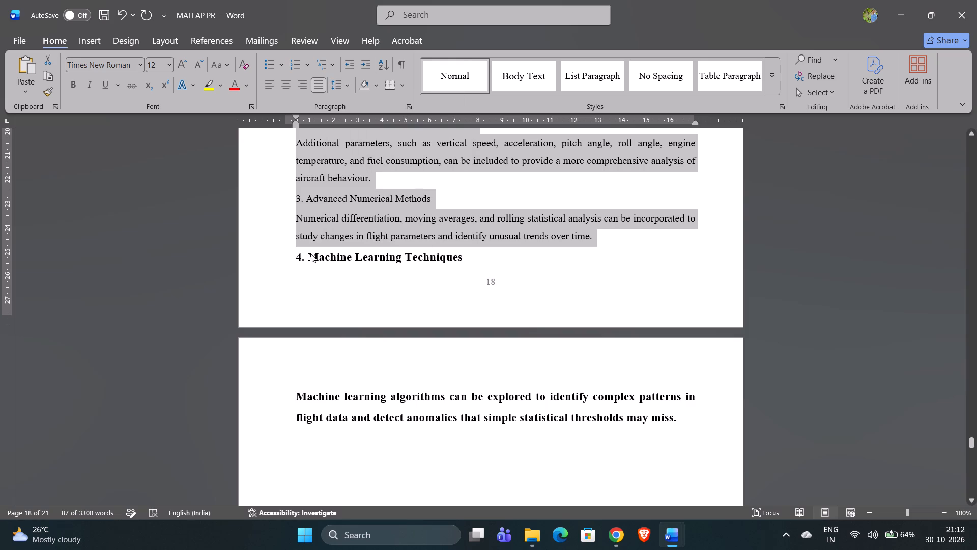
Delete future scope item 4, Machine Learning Techniques, together with its description from section 5.2.
{"action": "left_click_drag", "start_coordinate": [295, 255], "coordinate": [535, 404]}
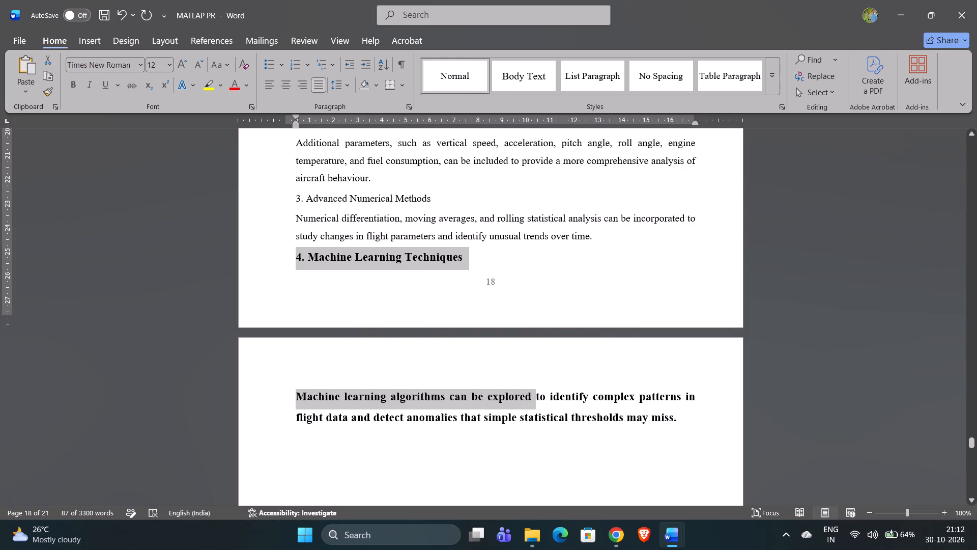
{"action": "left_click_drag", "start_coordinate": [535, 404], "coordinate": [686, 419]}
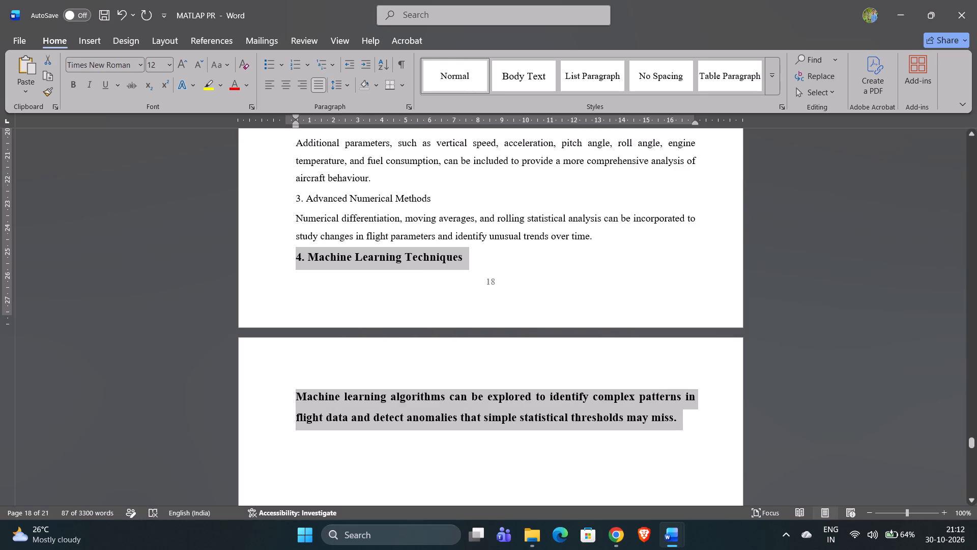
{"action": "left_click_drag", "start_coordinate": [686, 419], "coordinate": [686, 418]}
{"action": "key", "text": "BackSpace"}
Review the remaining items of section 5.2 Future Scope and the pages before and after it.
{"action": "scroll", "coordinate": [686, 418], "scroll_direction": "up", "scroll_amount": 1}
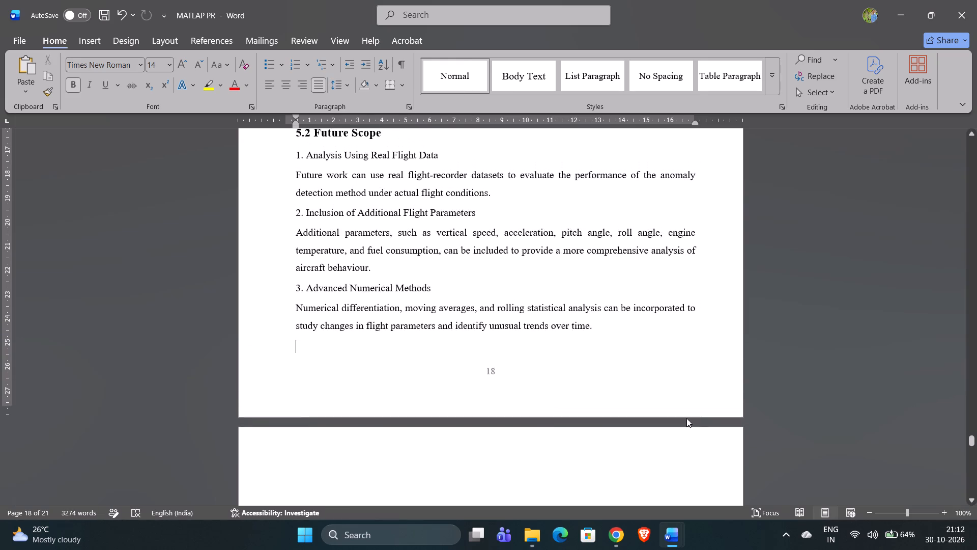
{"action": "scroll", "coordinate": [686, 418], "scroll_direction": "up", "scroll_amount": 1}
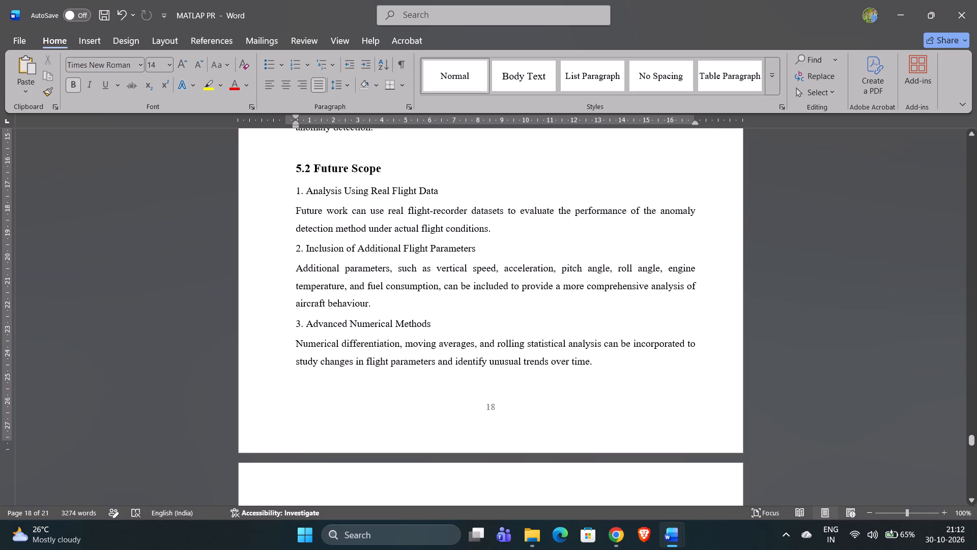
{"action": "left_click_drag", "start_coordinate": [291, 189], "coordinate": [638, 360]}
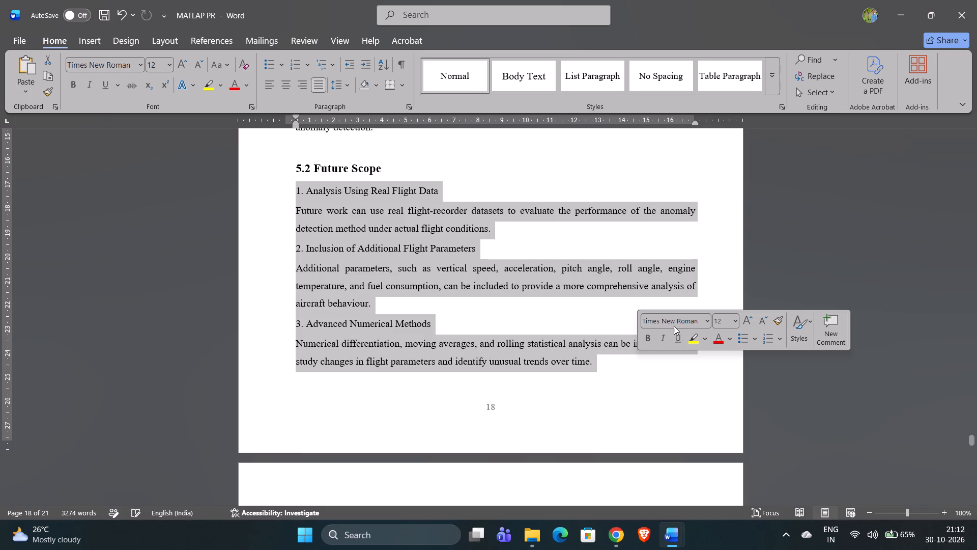
{"action": "left_click", "coordinate": [616, 228]}
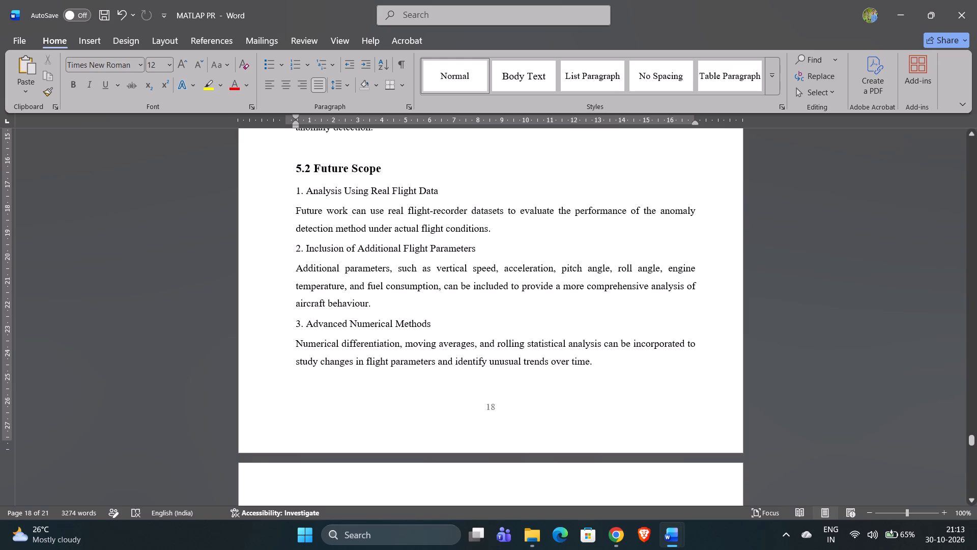
{"action": "left_click", "coordinate": [442, 189]}
{"action": "scroll", "coordinate": [326, 242], "scroll_direction": "up", "scroll_amount": 2}
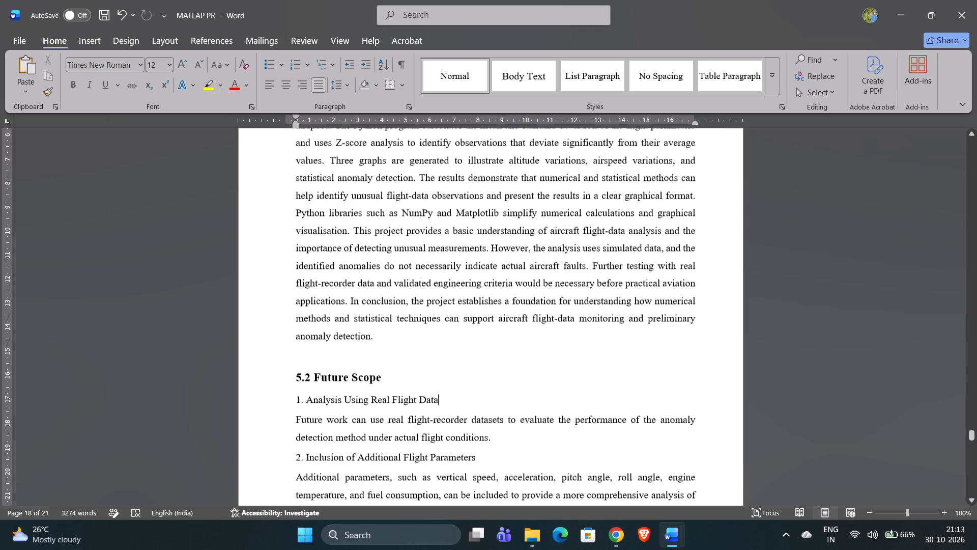
{"action": "scroll", "coordinate": [326, 242], "scroll_direction": "up", "scroll_amount": 2}
{"action": "scroll", "coordinate": [326, 242], "scroll_direction": "down", "scroll_amount": 3}
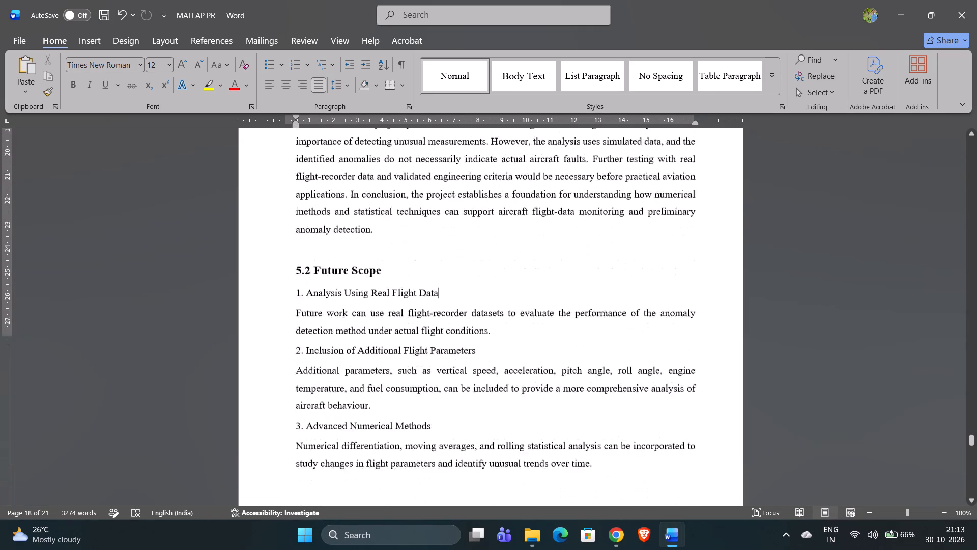
{"action": "scroll", "coordinate": [326, 242], "scroll_direction": "down", "scroll_amount": 5}
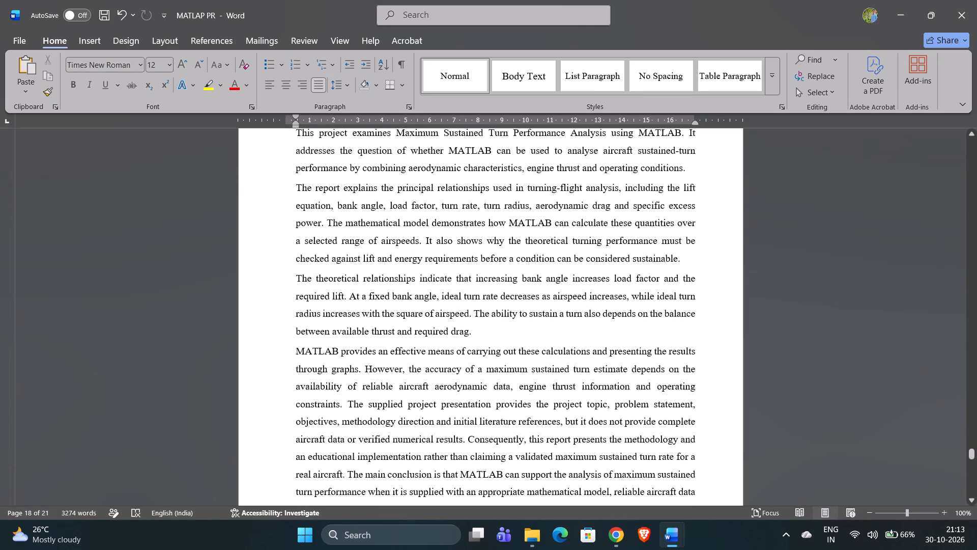
{"action": "scroll", "coordinate": [326, 242], "scroll_direction": "down", "scroll_amount": 1}
{"action": "scroll", "coordinate": [326, 242], "scroll_direction": "up", "scroll_amount": 3}
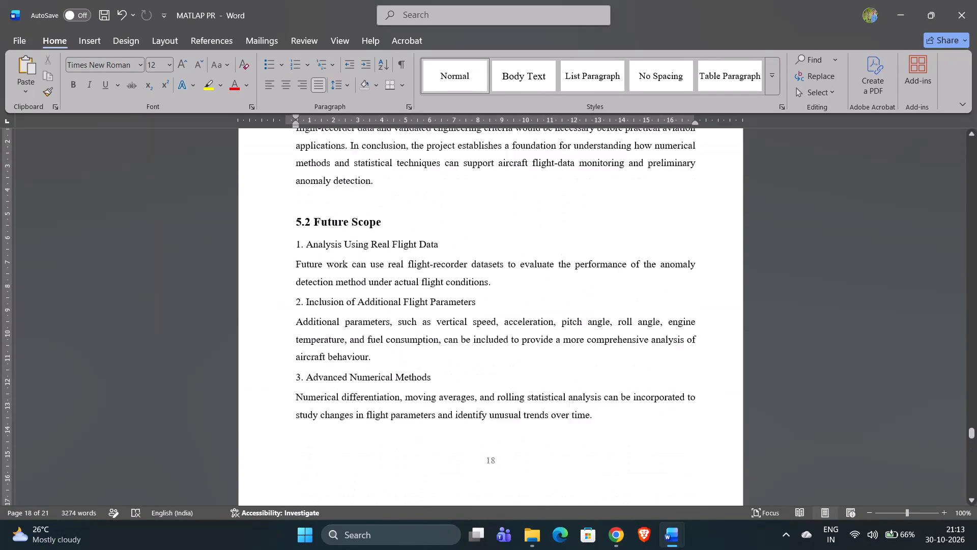
{"action": "scroll", "coordinate": [326, 242], "scroll_direction": "up", "scroll_amount": 1}
{"action": "scroll", "coordinate": [326, 242], "scroll_direction": "down", "scroll_amount": 2}
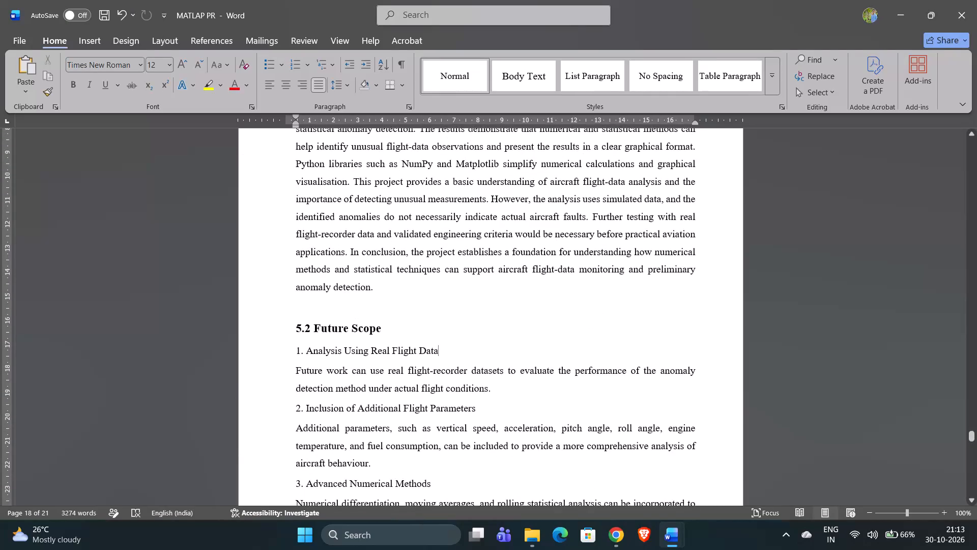
{"action": "scroll", "coordinate": [326, 242], "scroll_direction": "down", "scroll_amount": 2}
Delete the old CONCLUSION heading and its whole text about Maximum Sustained Turn Performance Analysis after section 5.2.
{"action": "scroll", "coordinate": [326, 242], "scroll_direction": "down", "scroll_amount": 1}
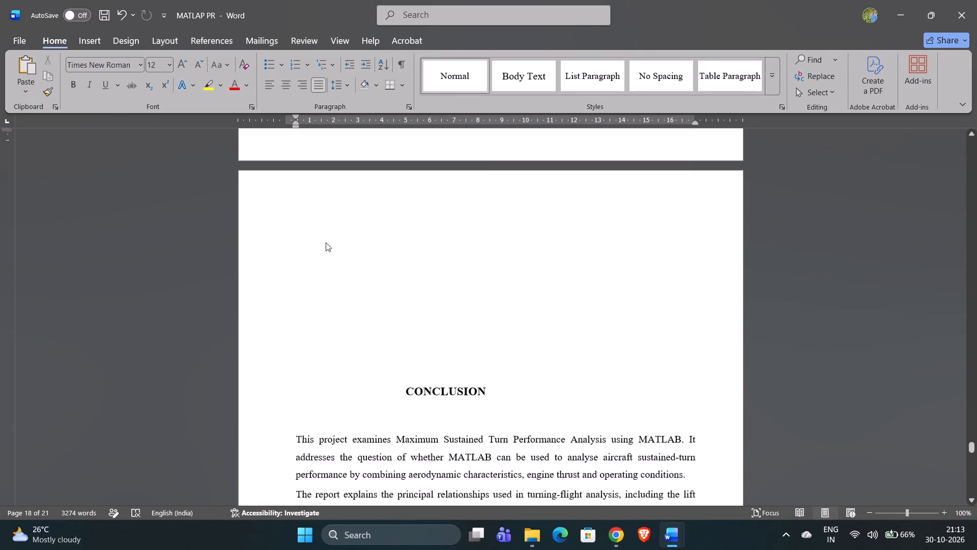
{"action": "scroll", "coordinate": [326, 242], "scroll_direction": "down", "scroll_amount": 1}
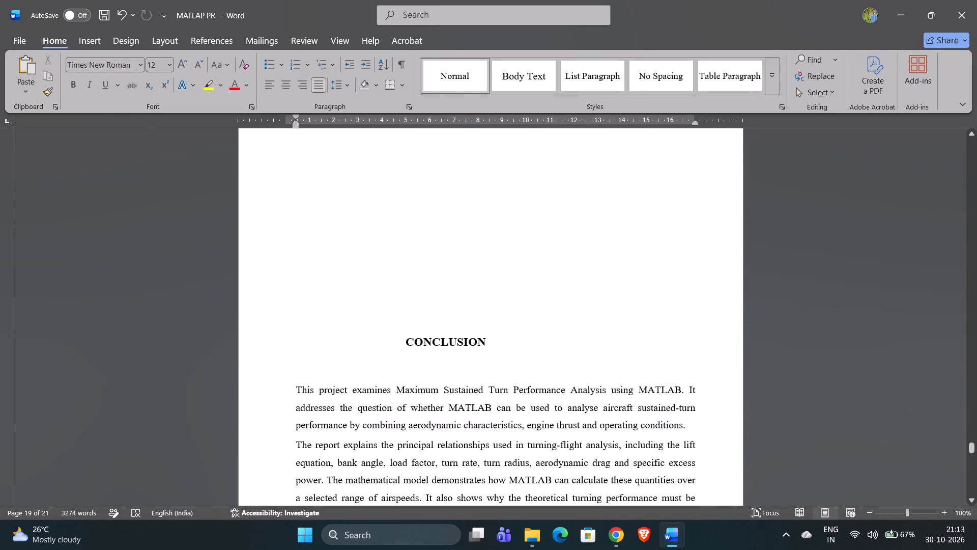
{"action": "left_click_drag", "start_coordinate": [397, 335], "coordinate": [441, 281]}
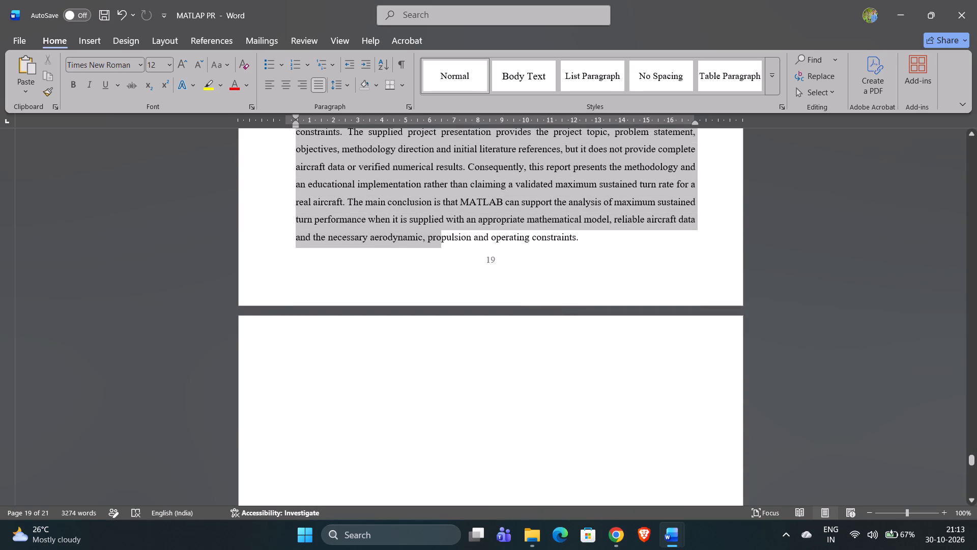
{"action": "left_click_drag", "start_coordinate": [441, 281], "coordinate": [593, 275]}
{"action": "key", "text": "BackSpace"}
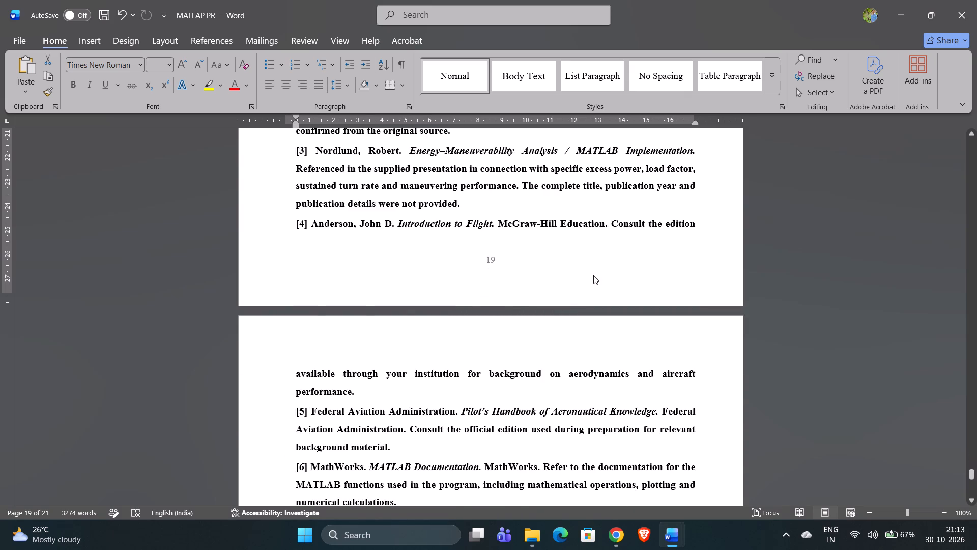
Remove the surplus empty lines above the REFERENCES heading, keeping the heading at the top of its own page.
{"action": "scroll", "coordinate": [593, 275], "scroll_direction": "up", "scroll_amount": 1}
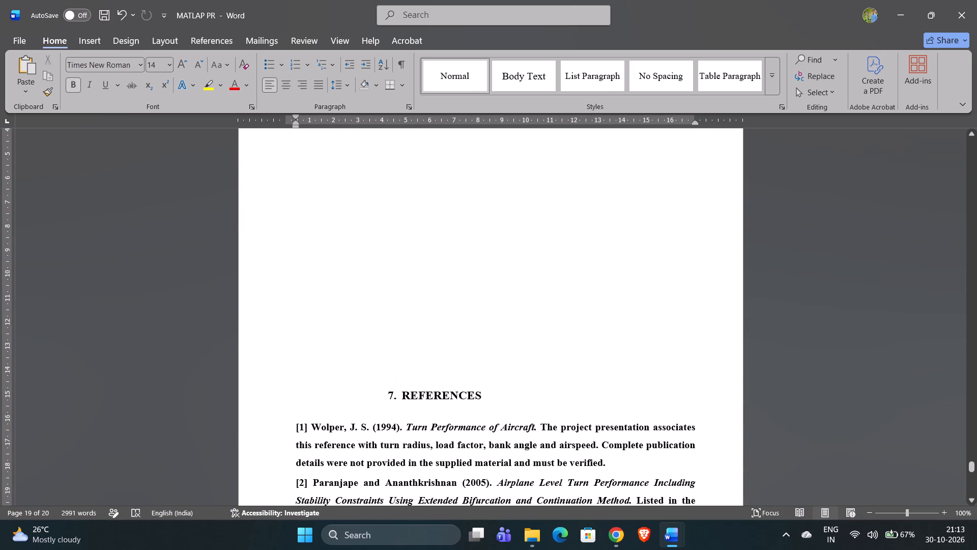
{"action": "left_click", "coordinate": [382, 381]}
{"action": "key", "text": "BackSpace"}
{"action": "key", "text": "BackSpace"}
{"action": "key", "text": "BackSpace"}
{"action": "key", "text": "BackSpace"}
{"action": "key", "text": "BackSpace"}
{"action": "key", "text": "BackSpace"}
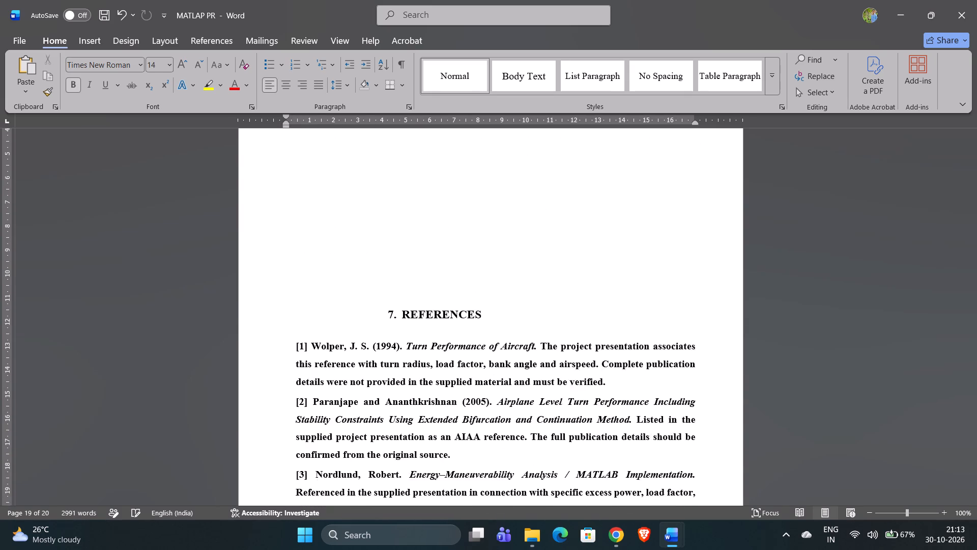
{"action": "key", "text": "BackSpace"}
{"action": "key", "text": "BackSpace"}
{"action": "key", "text": "BackSpace"}
{"action": "key", "text": "BackSpace"}
{"action": "scroll", "coordinate": [382, 381], "scroll_direction": "up", "scroll_amount": 1}
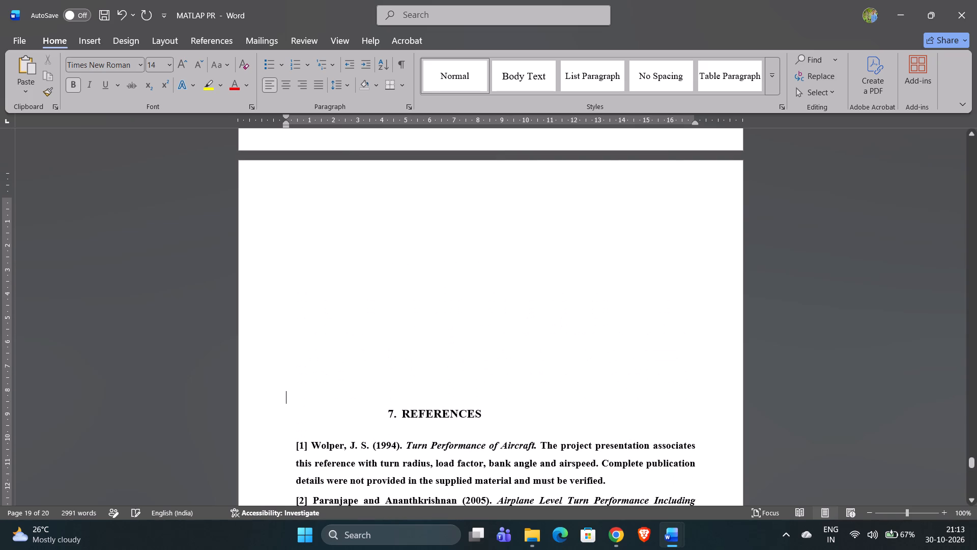
{"action": "key", "text": "BackSpace"}
{"action": "key", "text": "BackSpace"}
{"action": "key", "text": "BackSpace"}
{"action": "key", "text": "BackSpace"}
{"action": "key", "text": "BackSpace"}
{"action": "key", "text": "BackSpace"}
{"action": "key", "text": "BackSpace"}
{"action": "key", "text": "BackSpace"}
{"action": "key", "text": "BackSpace"}
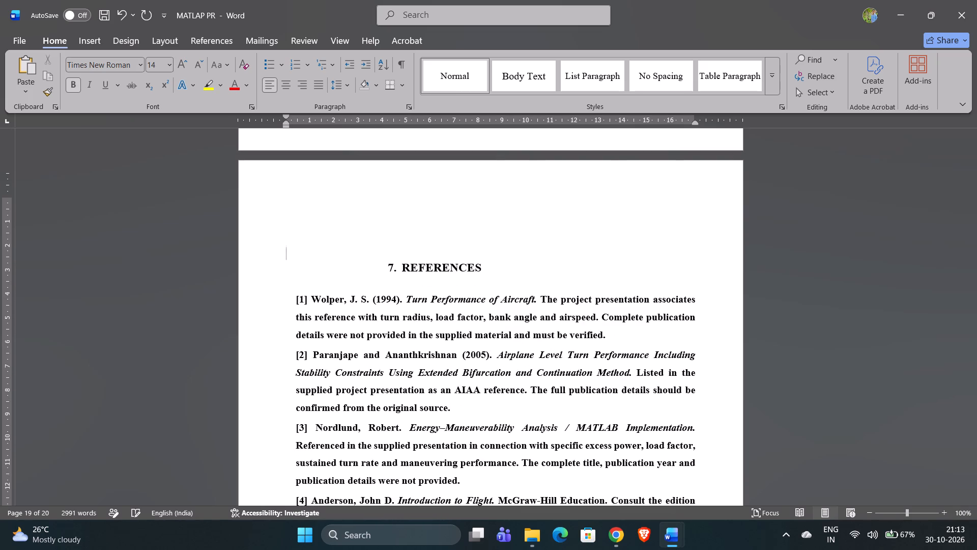
{"action": "key", "text": "BackSpace"}
{"action": "key", "text": "BackSpace"}
{"action": "key", "text": "BackSpace"}
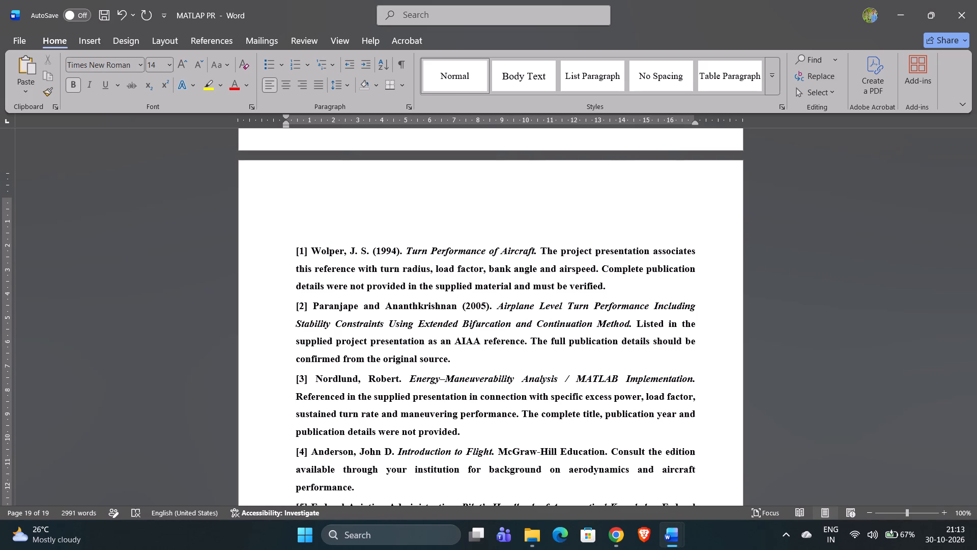
{"action": "key", "text": "Return"}
{"action": "scroll", "coordinate": [382, 381], "scroll_direction": "up", "scroll_amount": 1}
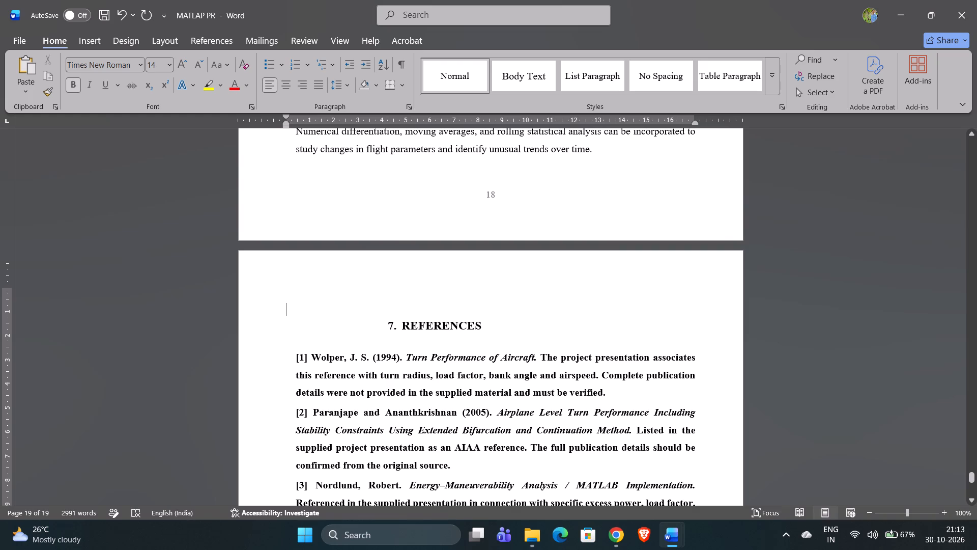
{"action": "left_click", "coordinate": [393, 324]}
{"action": "key", "text": "BackSpace"}
{"action": "key", "text": "6"}
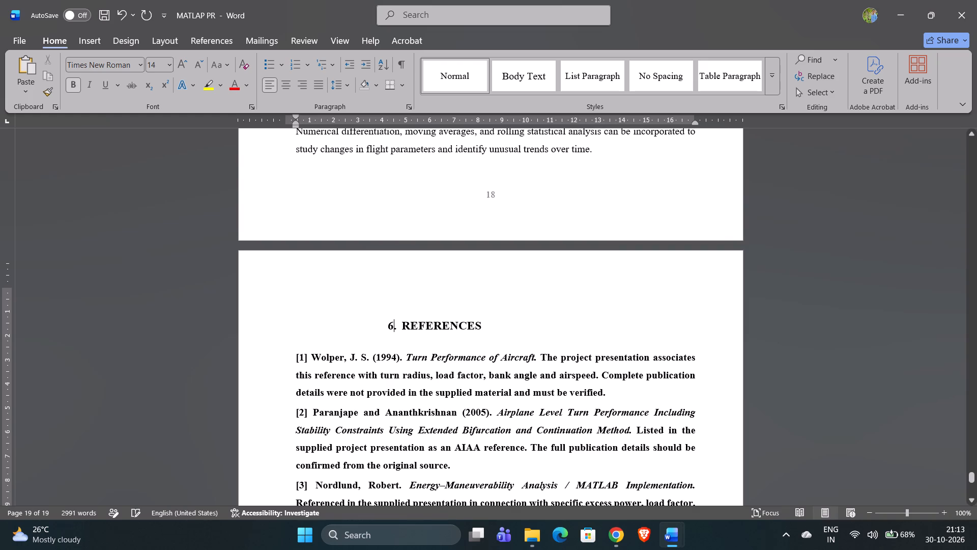
{"action": "left_click_drag", "start_coordinate": [384, 324], "coordinate": [518, 329]}
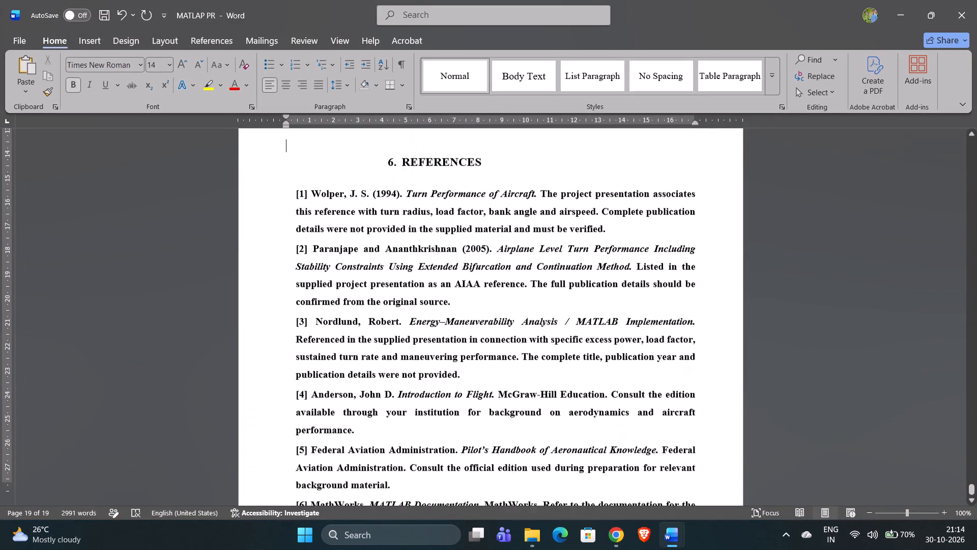
{"action": "scroll", "coordinate": [453, 307], "scroll_direction": "down", "scroll_amount": 4}
{"action": "left_click", "coordinate": [572, 290]}
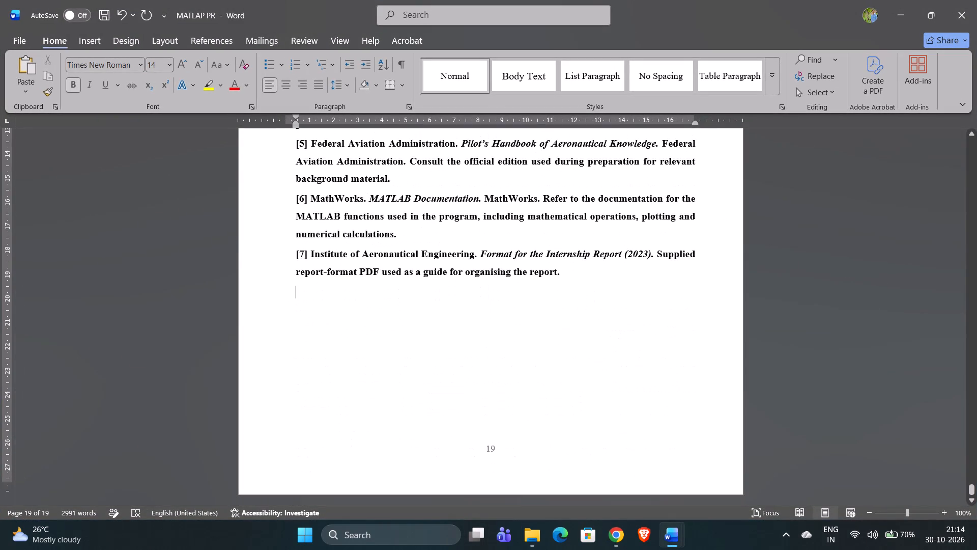
{"action": "key", "text": "Return"}
{"action": "key", "text": "Return"}
{"action": "key", "text": "Return"}
{"action": "key", "text": "Return"}
{"action": "key", "text": "Return"}
{"action": "key", "text": "Return"}
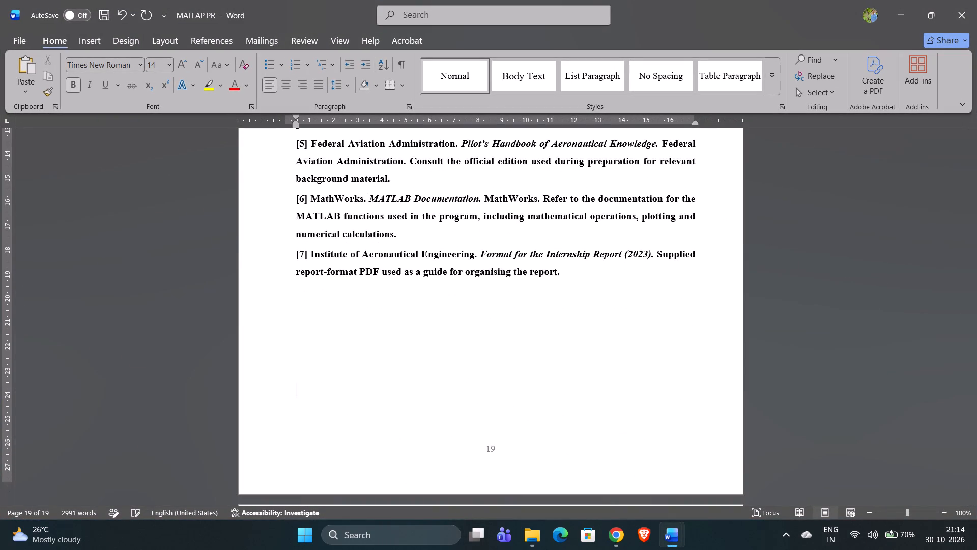
{"action": "scroll", "coordinate": [572, 290], "scroll_direction": "down", "scroll_amount": 3}
Paste the copied Python program on the new page after the references and check it back to its first line.
{"action": "left_click", "coordinate": [406, 188]}
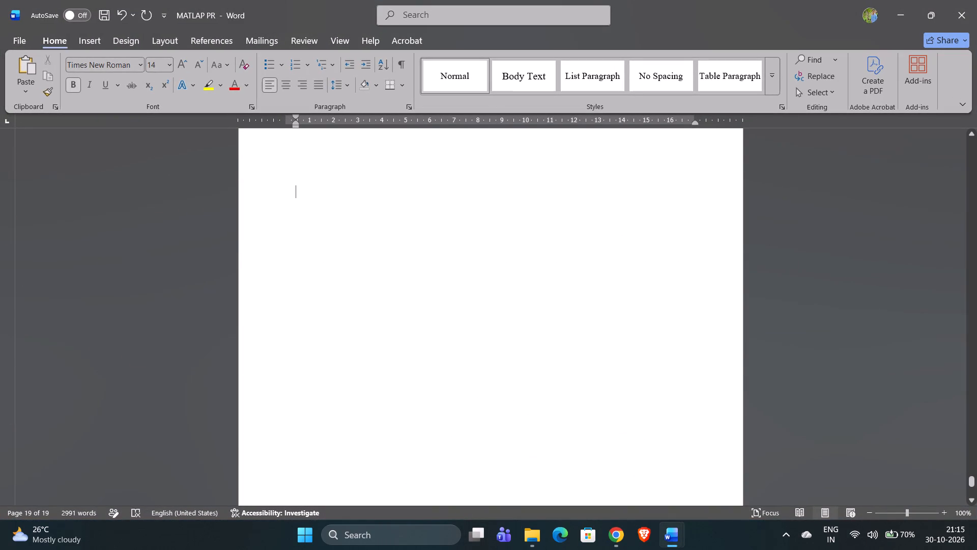
{"action": "key", "text": "ctrl+v"}
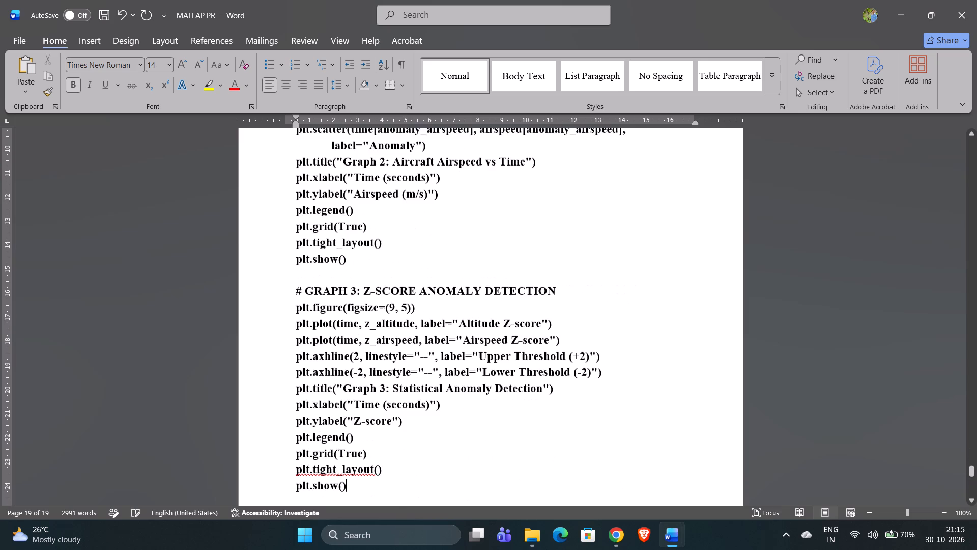
{"action": "scroll", "coordinate": [406, 188], "scroll_direction": "up", "scroll_amount": 2}
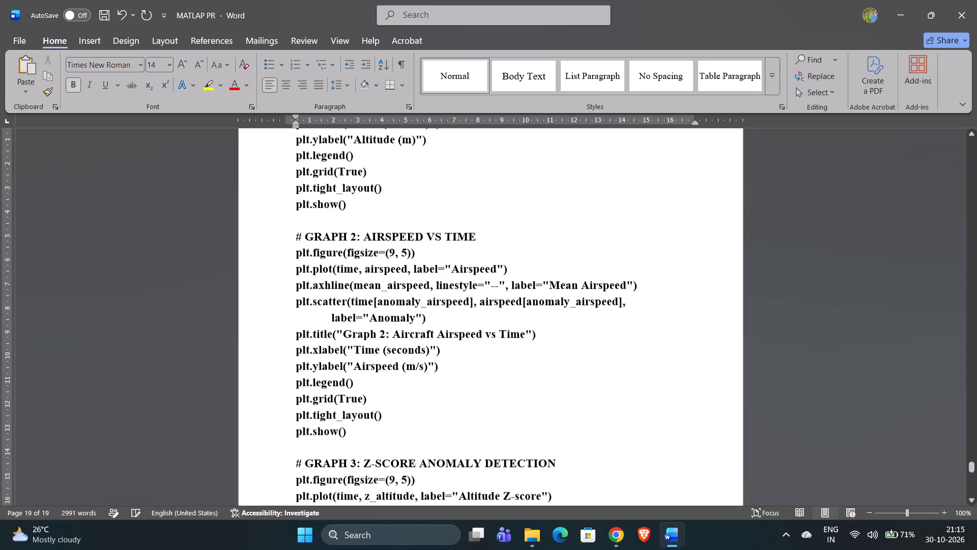
{"action": "scroll", "coordinate": [406, 188], "scroll_direction": "up", "scroll_amount": 1}
{"action": "scroll", "coordinate": [414, 237], "scroll_direction": "up", "scroll_amount": 1}
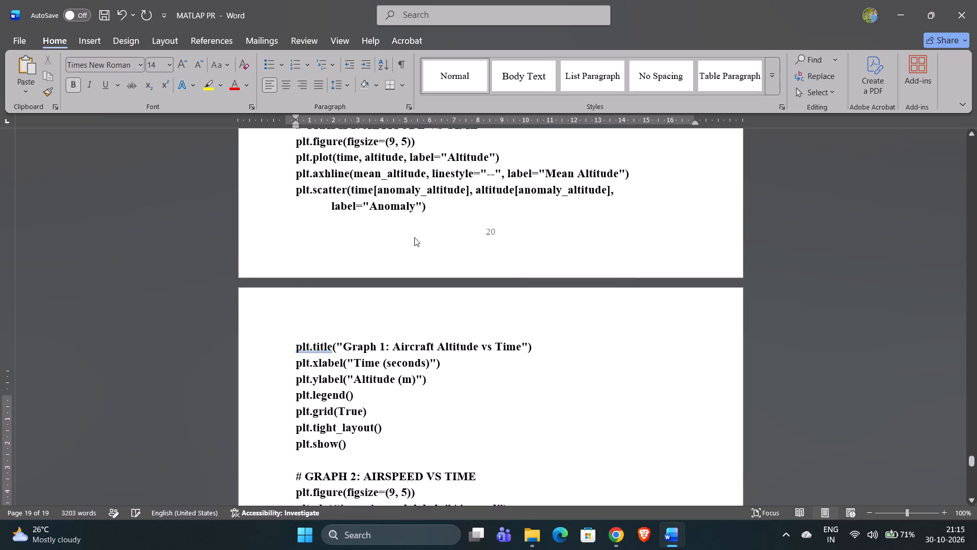
{"action": "scroll", "coordinate": [414, 237], "scroll_direction": "up", "scroll_amount": 5}
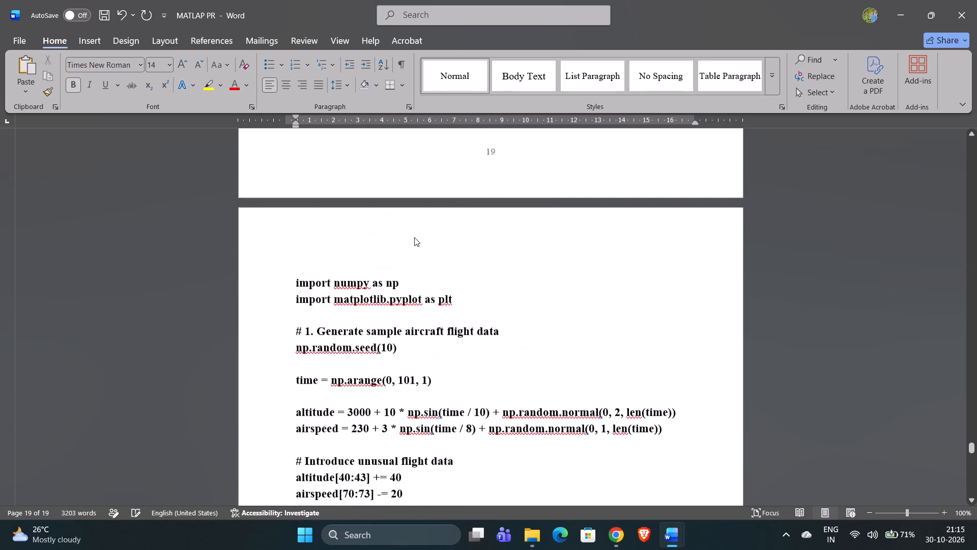
{"action": "scroll", "coordinate": [414, 237], "scroll_direction": "up", "scroll_amount": 1}
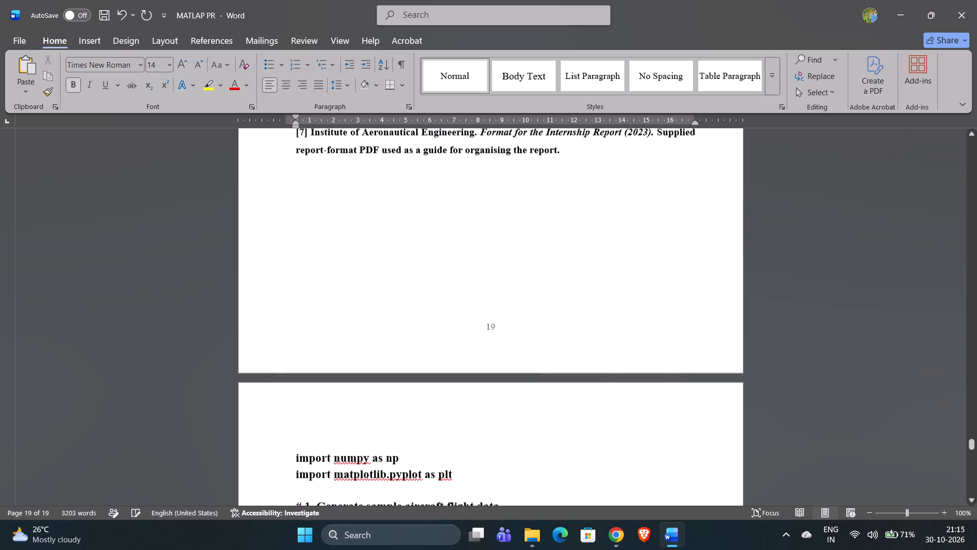
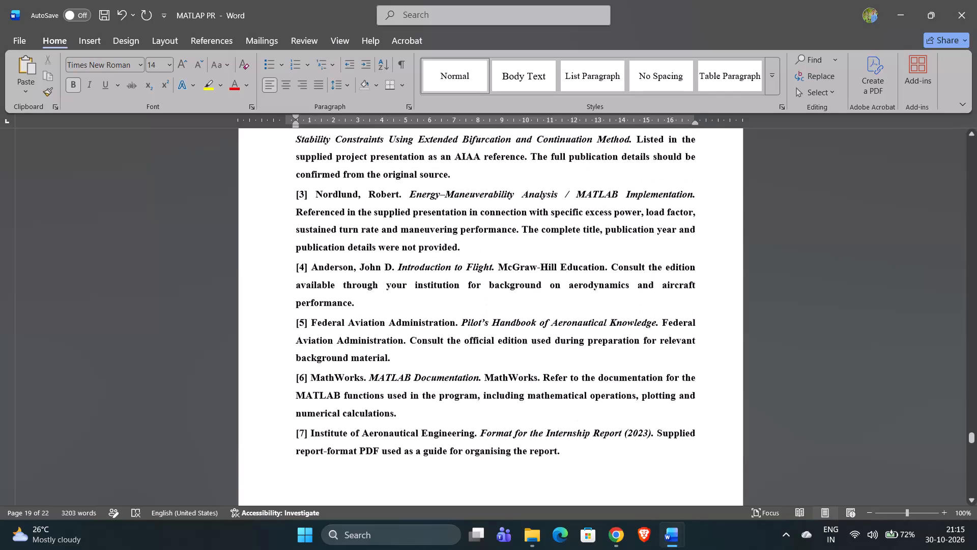
Look back over the reference entries up to the start of the 6. REFERENCES chapter.
{"action": "scroll", "coordinate": [414, 237], "scroll_direction": "up", "scroll_amount": 1}
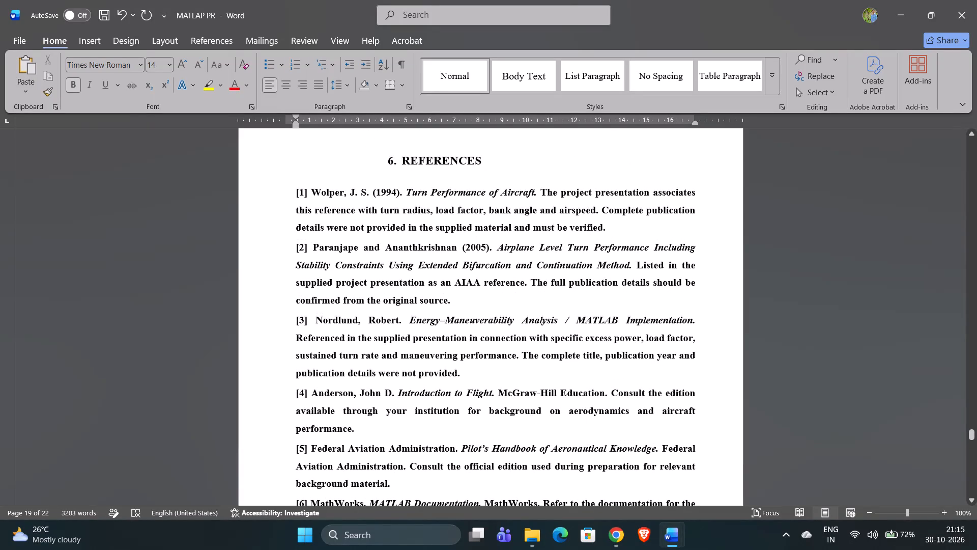
{"action": "scroll", "coordinate": [385, 174], "scroll_direction": "up", "scroll_amount": 1}
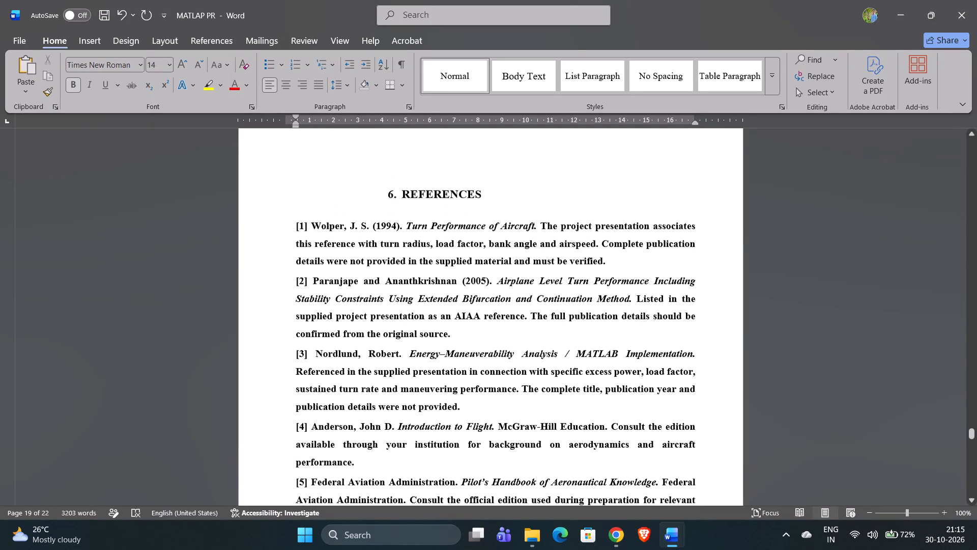
{"action": "scroll", "coordinate": [385, 174], "scroll_direction": "up", "scroll_amount": 1}
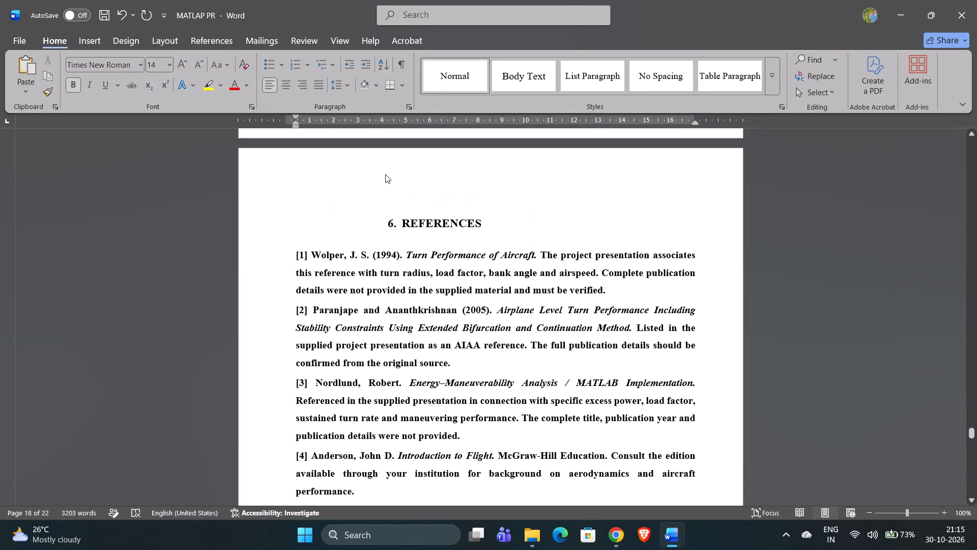
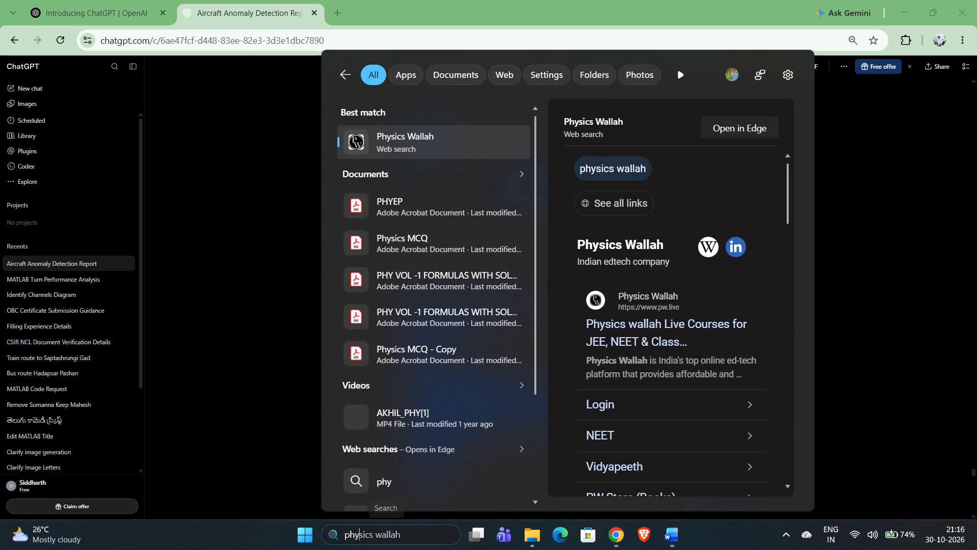
{"action": "type", "text": "th"}
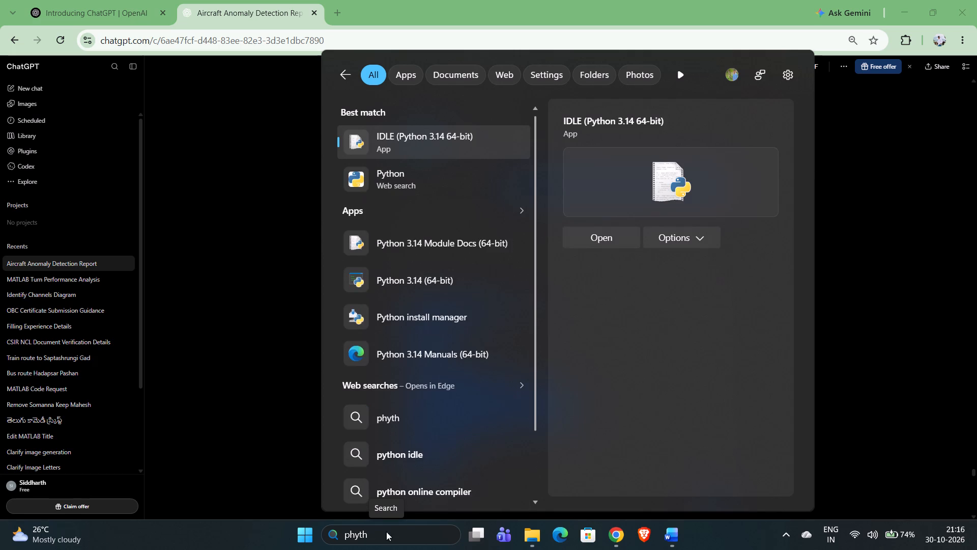
{"action": "double_click", "coordinate": [410, 139]}
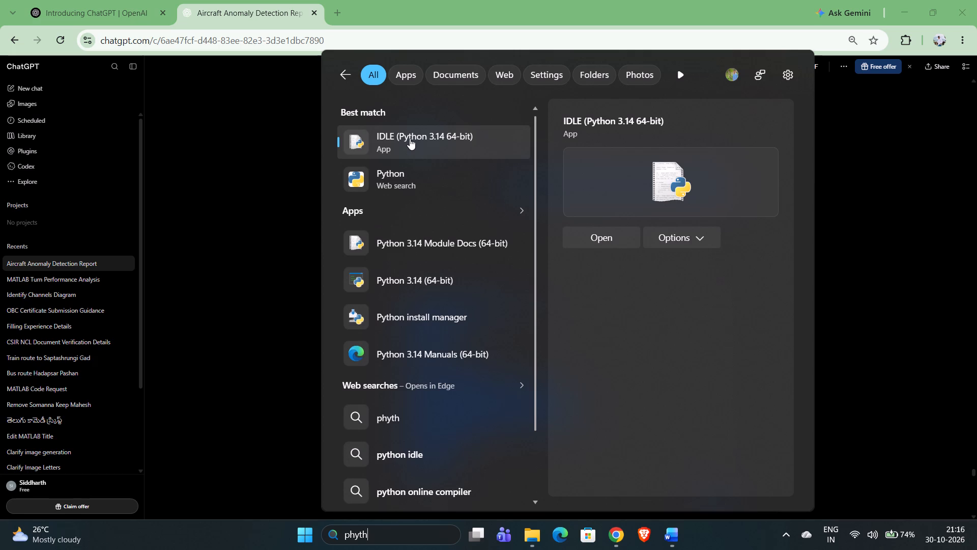
{"action": "left_click", "coordinate": [609, 239]}
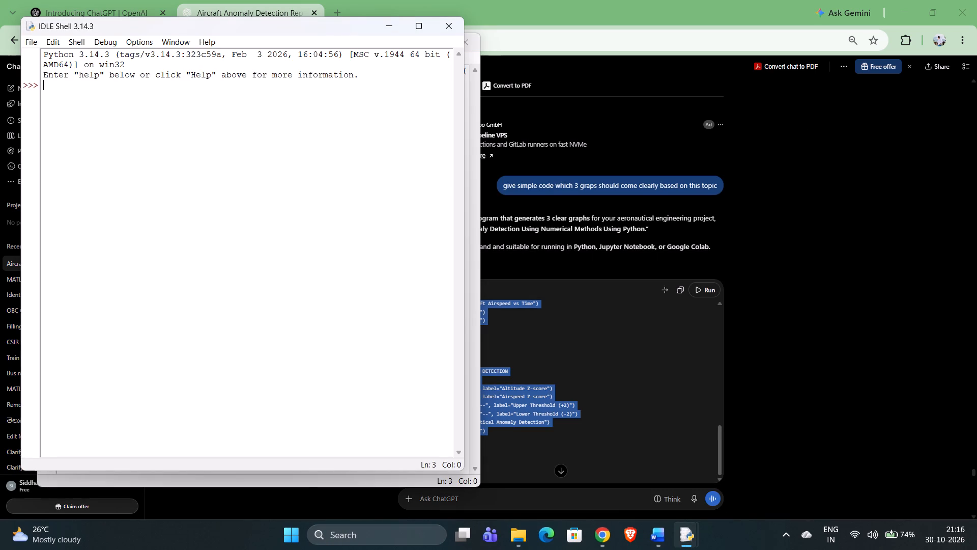
Create a new file in IDLE and paste the copied three-graph Python code into it.
{"action": "left_click", "coordinate": [22, 40]}
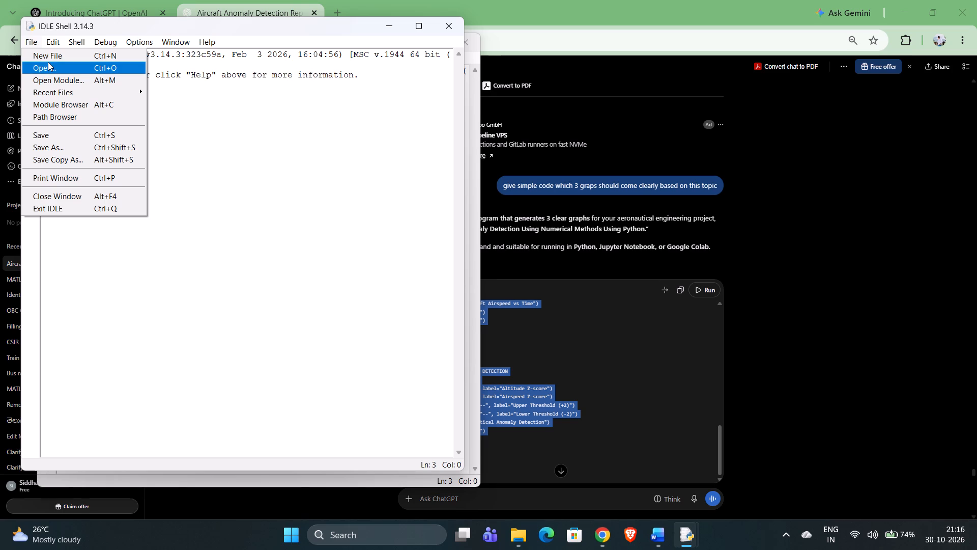
{"action": "left_click", "coordinate": [48, 50]}
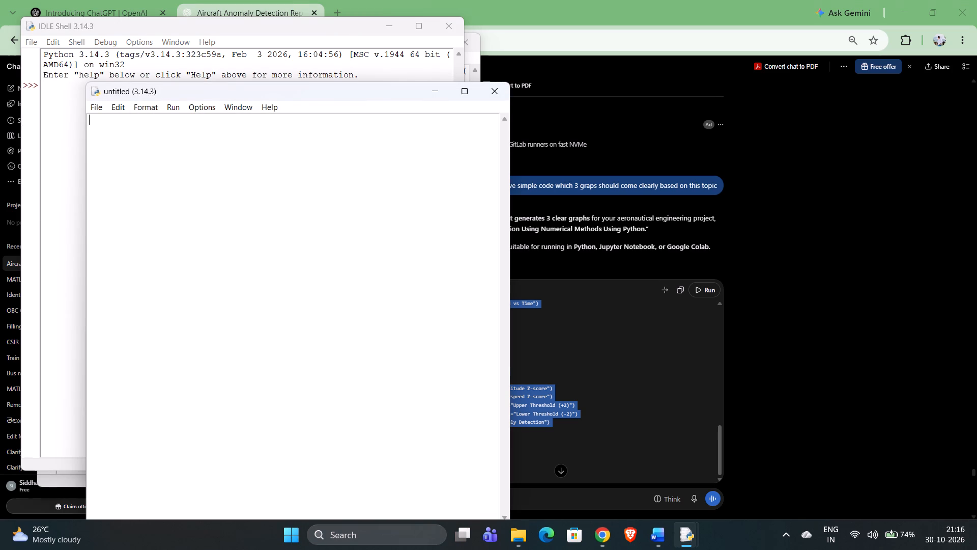
{"action": "key", "text": "ctrl+v"}
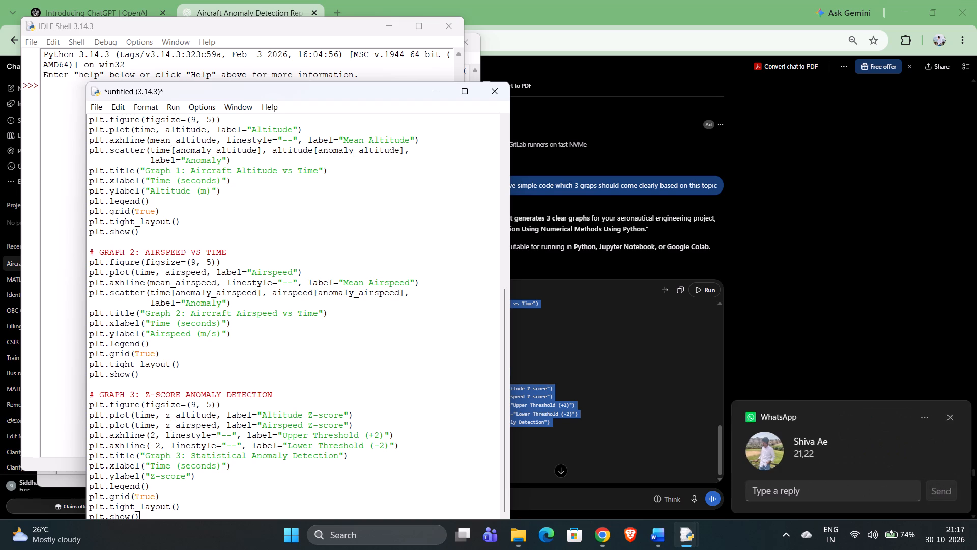
{"action": "scroll", "coordinate": [186, 428], "scroll_direction": "down", "scroll_amount": 2}
{"action": "scroll", "coordinate": [222, 488], "scroll_direction": "down", "scroll_amount": 1}
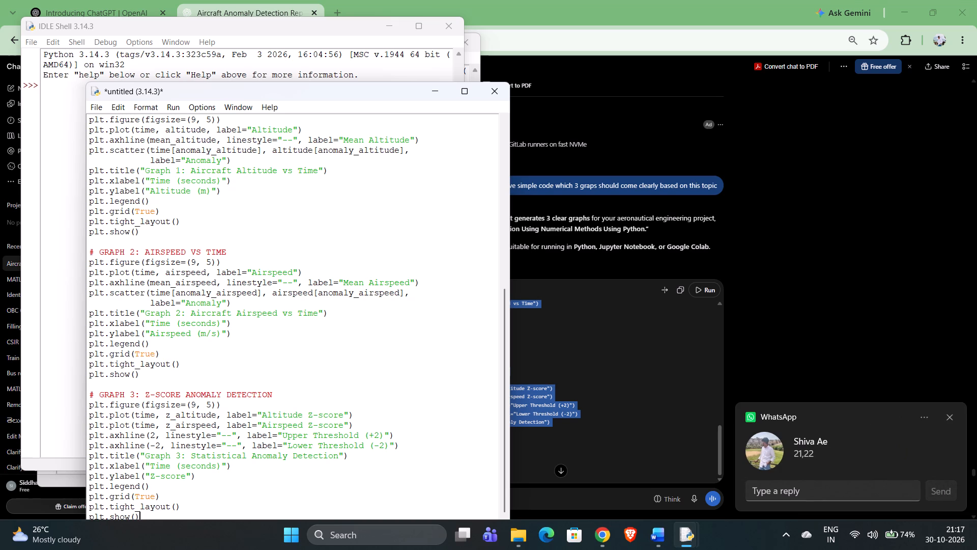
{"action": "scroll", "coordinate": [222, 488], "scroll_direction": "down", "scroll_amount": 2}
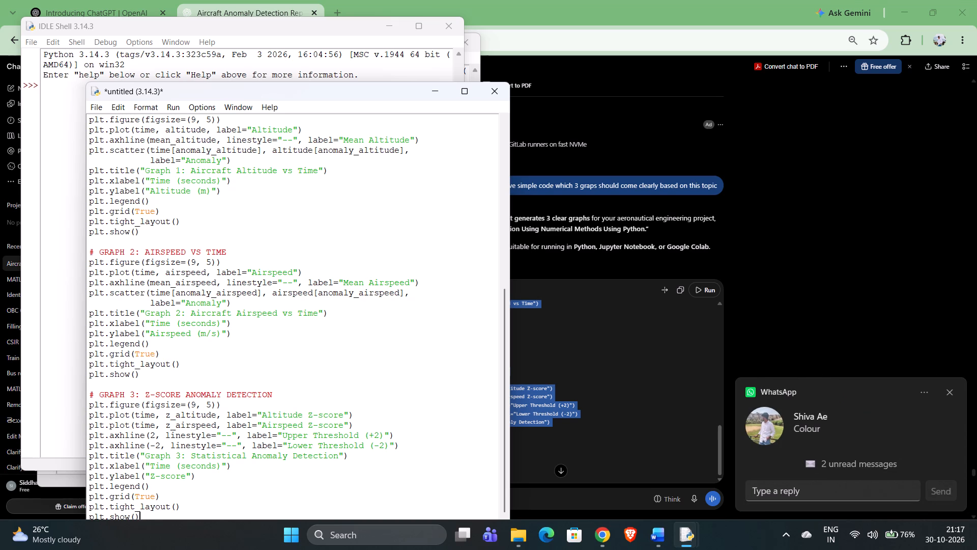
{"action": "scroll", "coordinate": [241, 497], "scroll_direction": "down", "scroll_amount": 1}
Save the script as a Python file named NUMpy code in the SEM3 AATS folder on Local Disk (E:).
{"action": "left_click", "coordinate": [95, 105]}
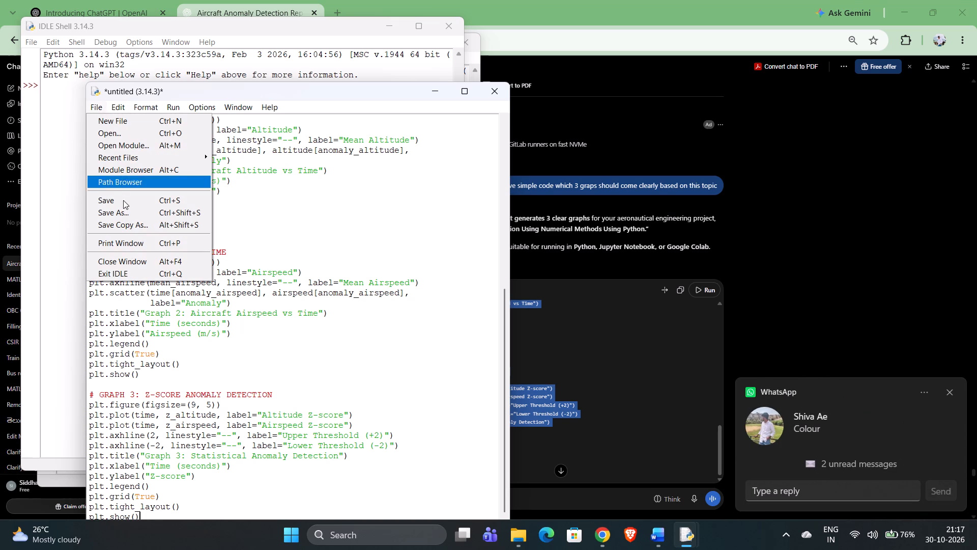
{"action": "left_click", "coordinate": [124, 214]}
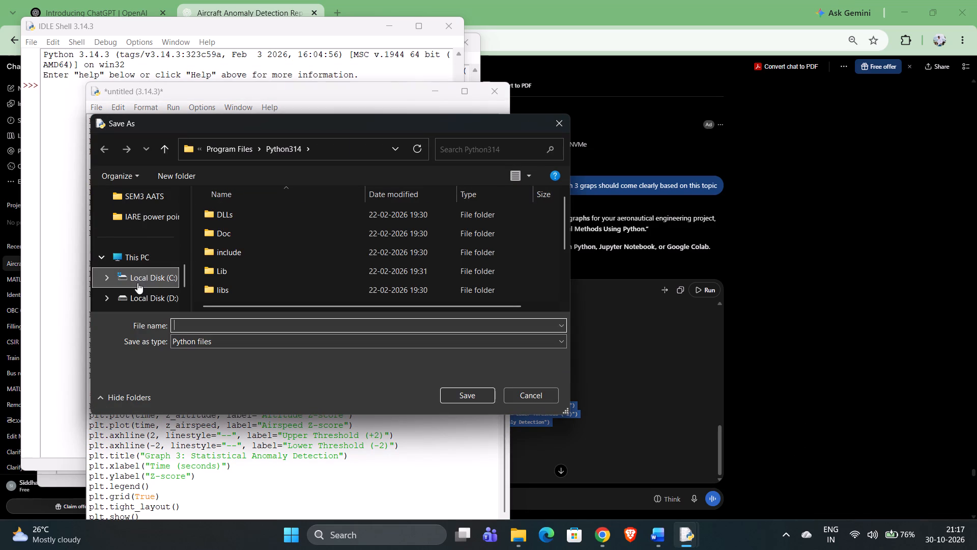
{"action": "scroll", "coordinate": [137, 283], "scroll_direction": "down", "scroll_amount": 2}
{"action": "double_click", "coordinate": [140, 230]}
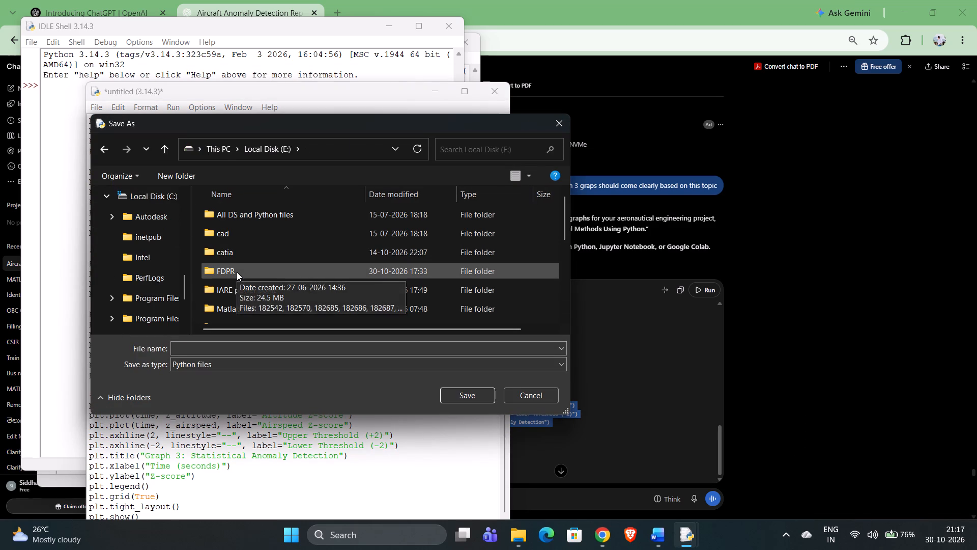
{"action": "scroll", "coordinate": [237, 272], "scroll_direction": "down", "scroll_amount": 3}
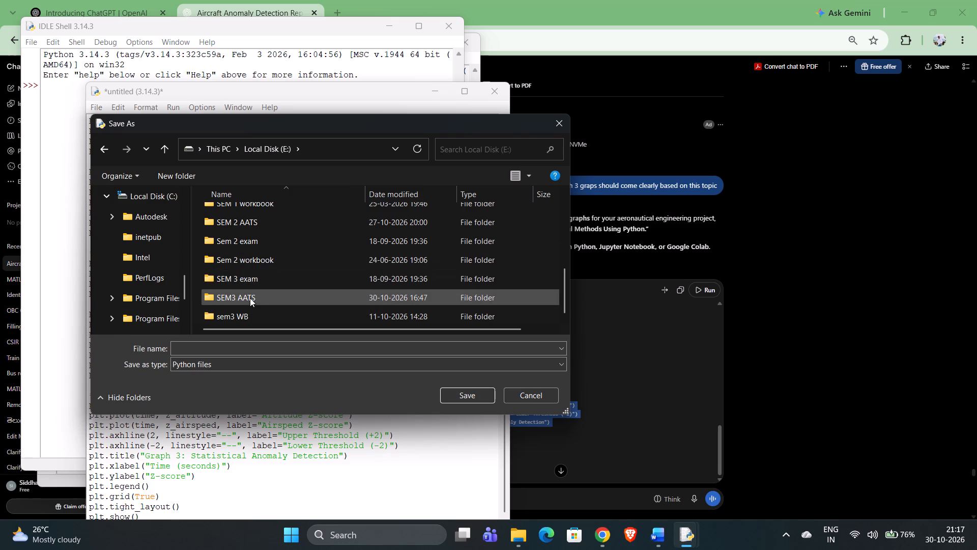
{"action": "double_click", "coordinate": [250, 298]}
{"action": "left_click", "coordinate": [216, 351]}
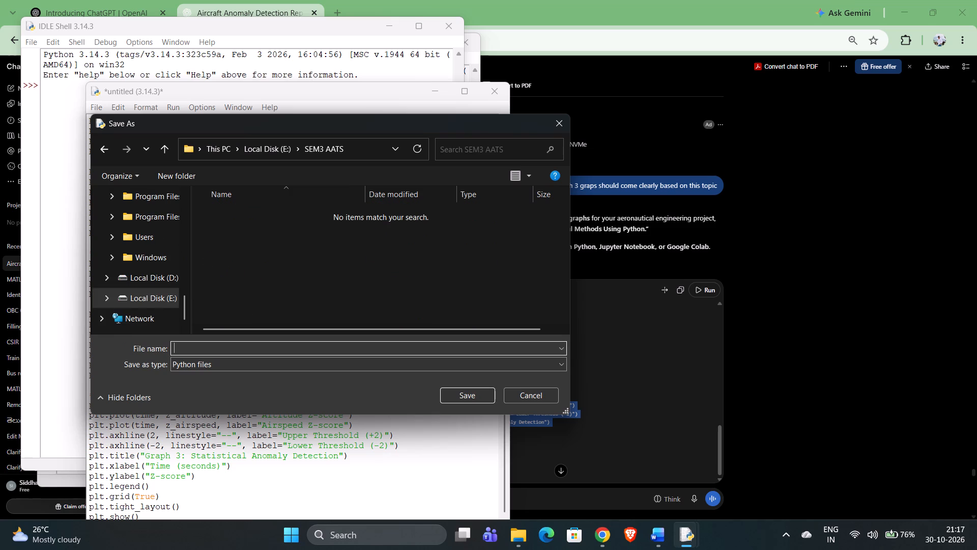
{"action": "type", "text": "py"}
{"action": "key", "text": "space"}
{"action": "type", "text": "code"}
{"action": "left_click", "coordinate": [288, 361]}
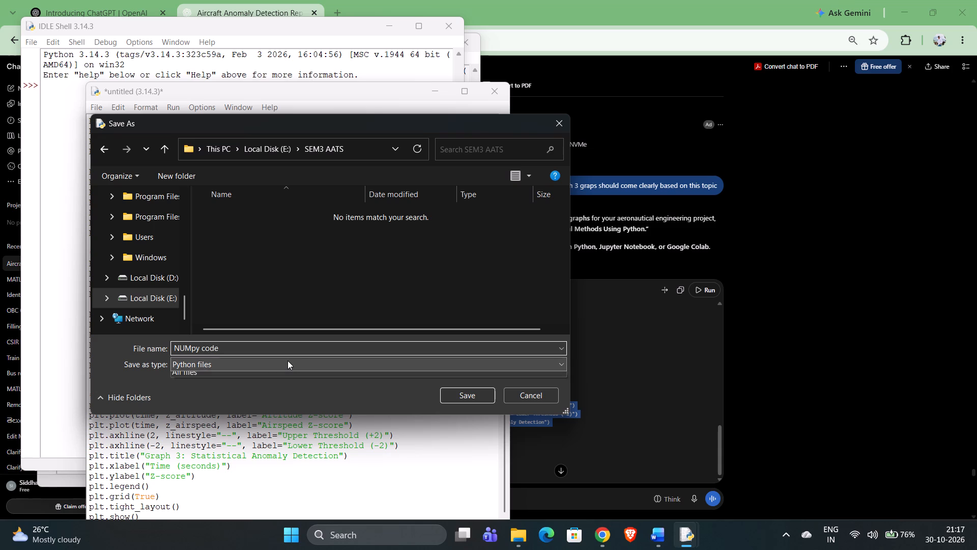
{"action": "left_click", "coordinate": [288, 361]}
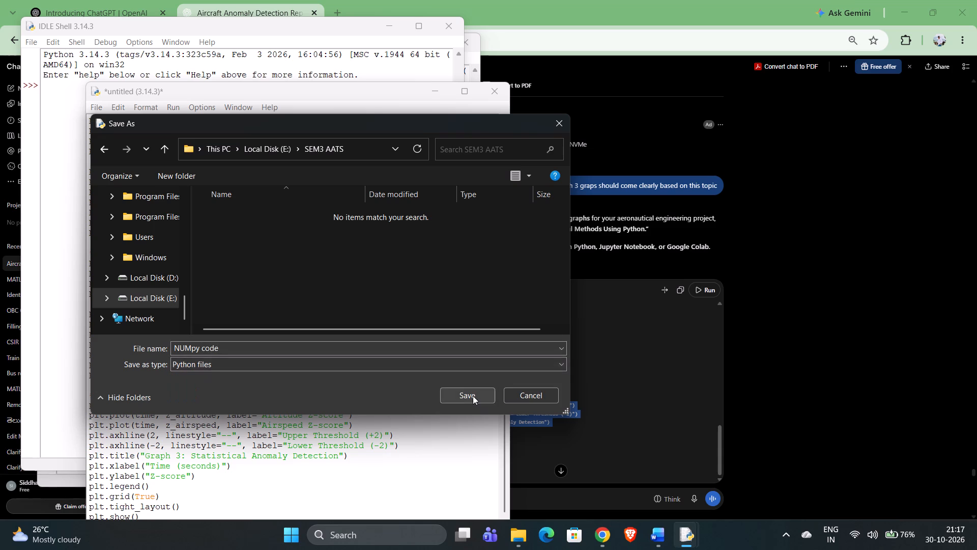
{"action": "left_click", "coordinate": [473, 396]}
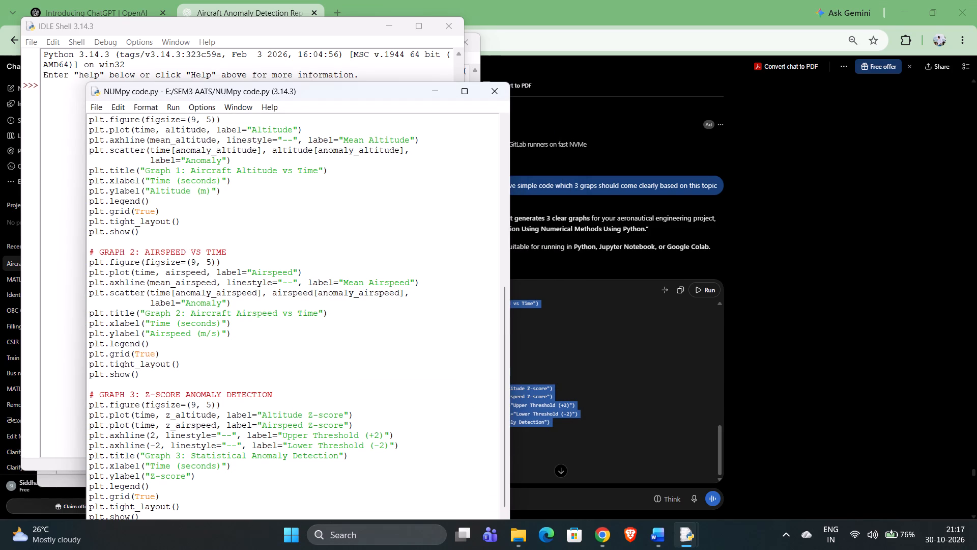
Save and run the NUMpy code script in IDLE, and minimise the shell window after checking its output.
{"action": "left_click", "coordinate": [173, 110]}
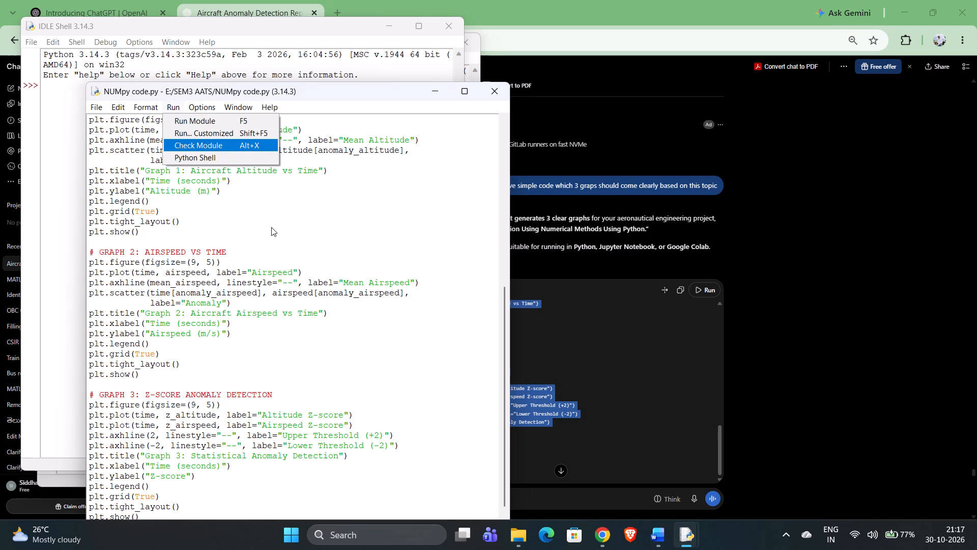
{"action": "left_click", "coordinate": [319, 268]}
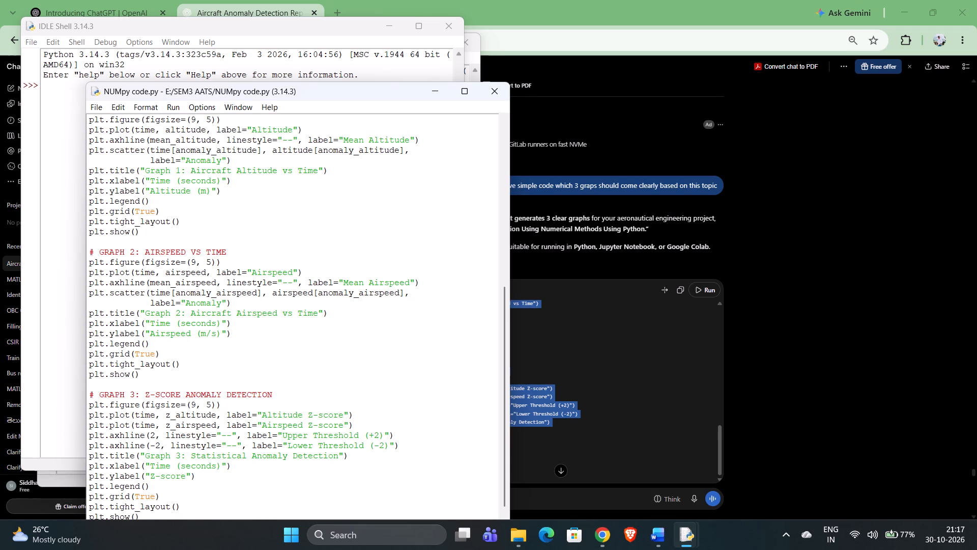
{"action": "left_click", "coordinate": [249, 486]}
{"action": "key", "text": "ctrl+s"}
{"action": "key", "text": "F5"}
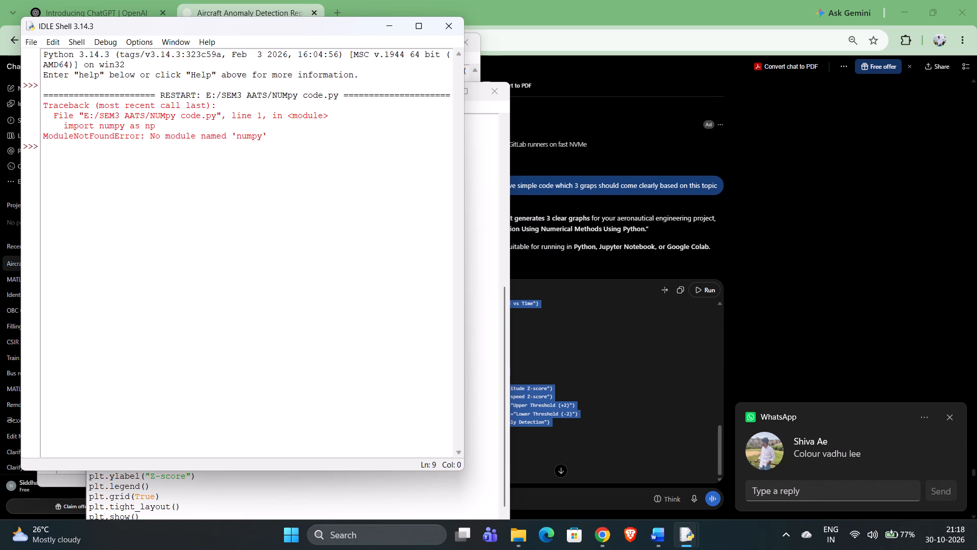
{"action": "left_click", "coordinate": [385, 23]}
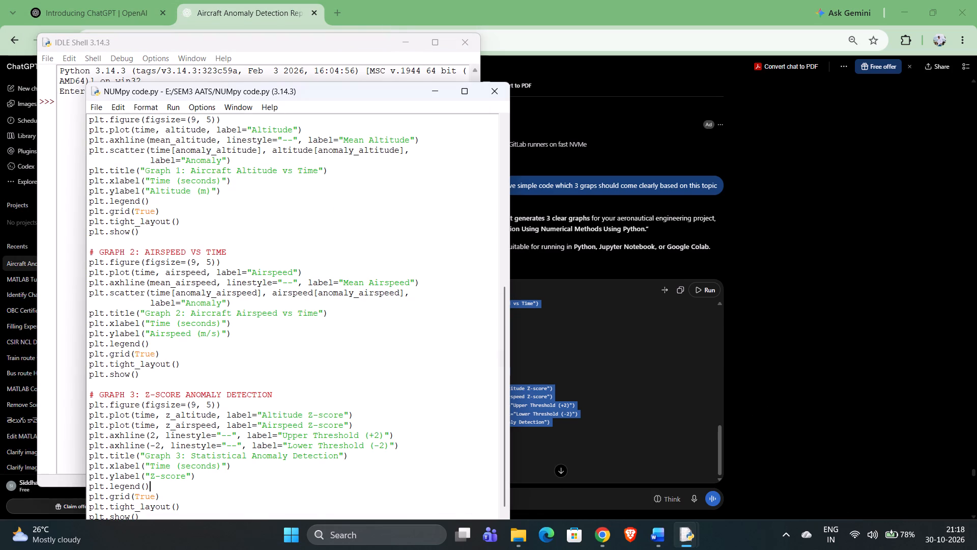
{"action": "left_click_drag", "start_coordinate": [89, 254], "coordinate": [238, 250]}
{"action": "left_click", "coordinate": [232, 226]}
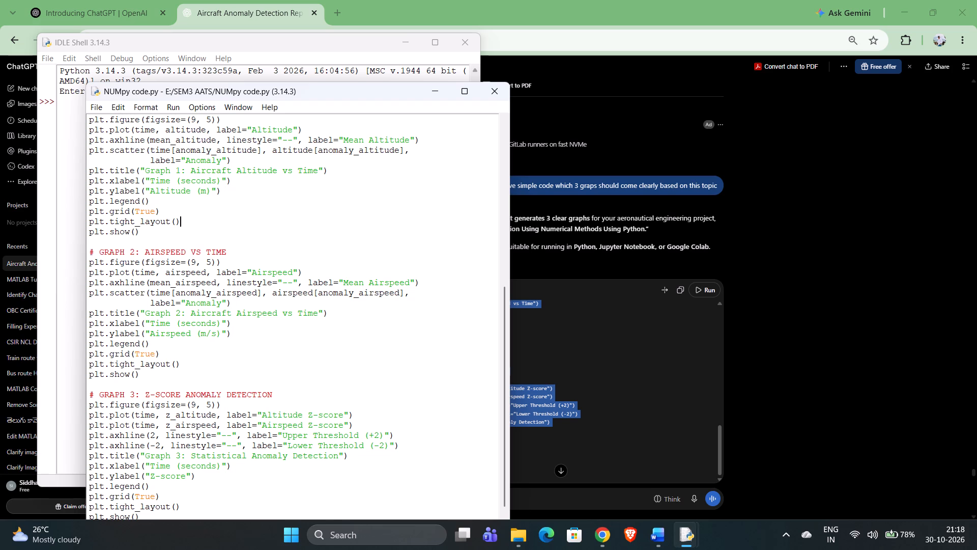
{"action": "scroll", "coordinate": [150, 149], "scroll_direction": "up", "scroll_amount": 8}
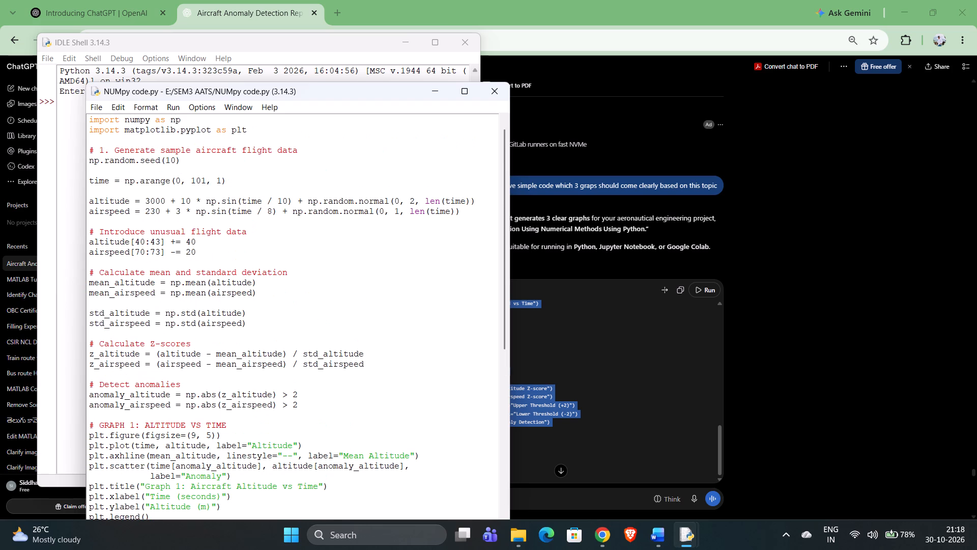
{"action": "scroll", "coordinate": [150, 149], "scroll_direction": "up", "scroll_amount": 3}
{"action": "left_click_drag", "start_coordinate": [89, 147], "coordinate": [314, 153]}
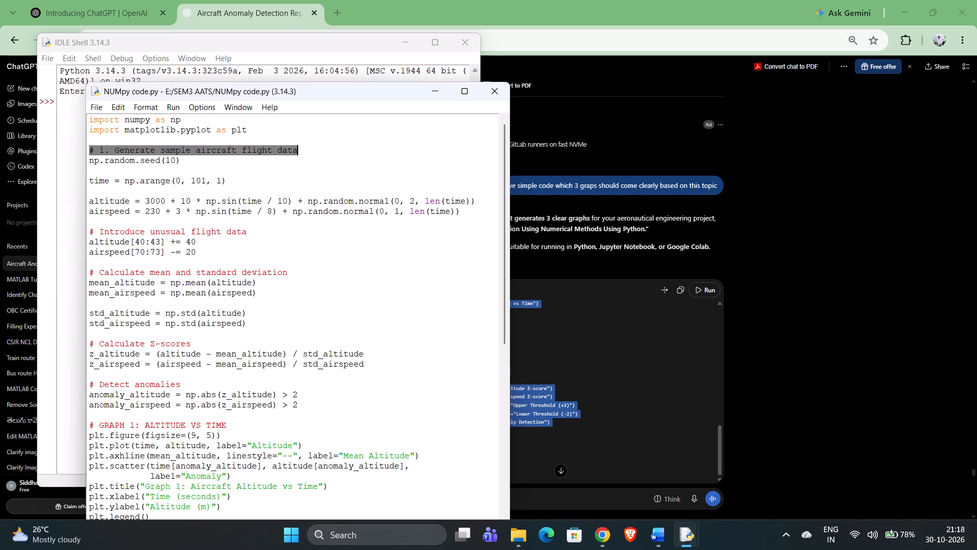
{"action": "left_click", "coordinate": [315, 155]}
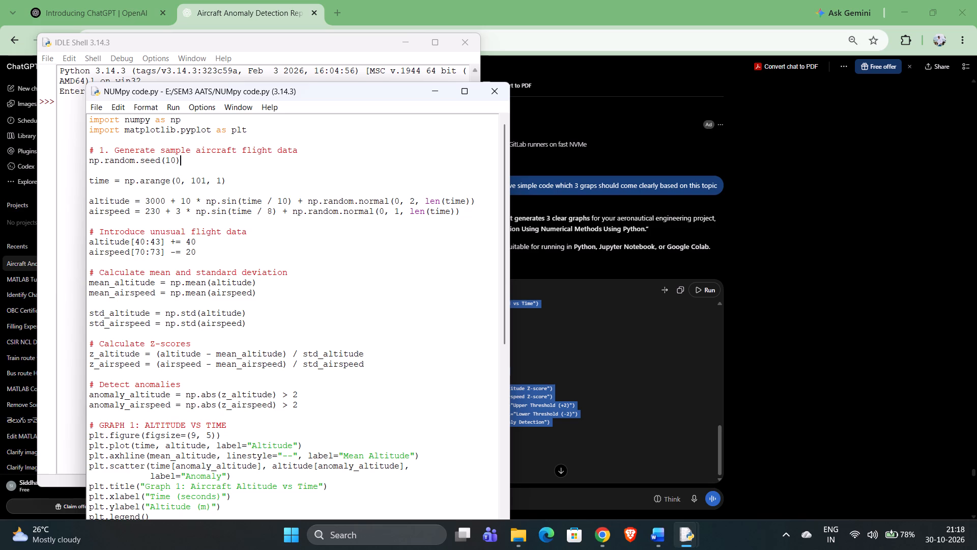
{"action": "left_click_drag", "start_coordinate": [86, 119], "coordinate": [208, 548]}
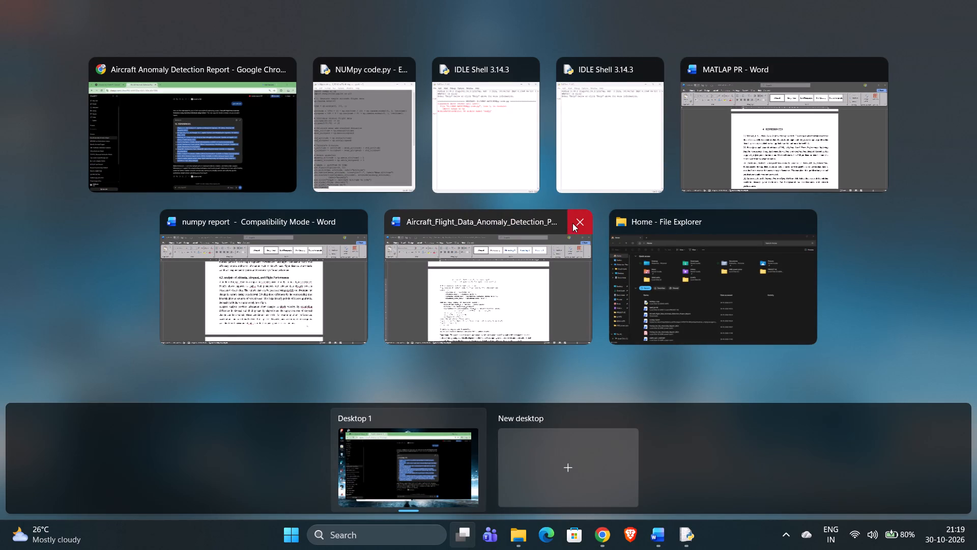
Switch to the MATLAP PR document in Word and delete the seven old references under 6. REFERENCES.
{"action": "left_click", "coordinate": [748, 145]}
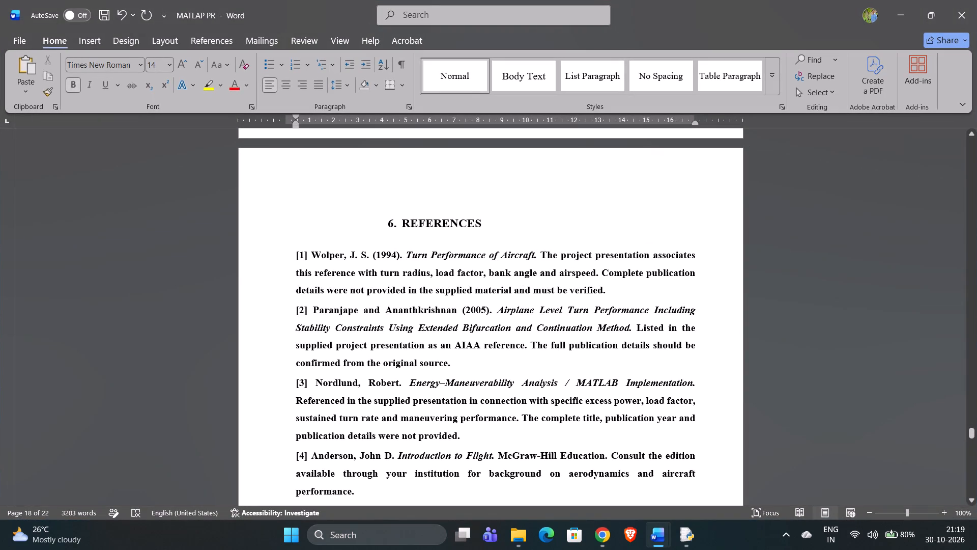
{"action": "left_click_drag", "start_coordinate": [310, 251], "coordinate": [354, 525]}
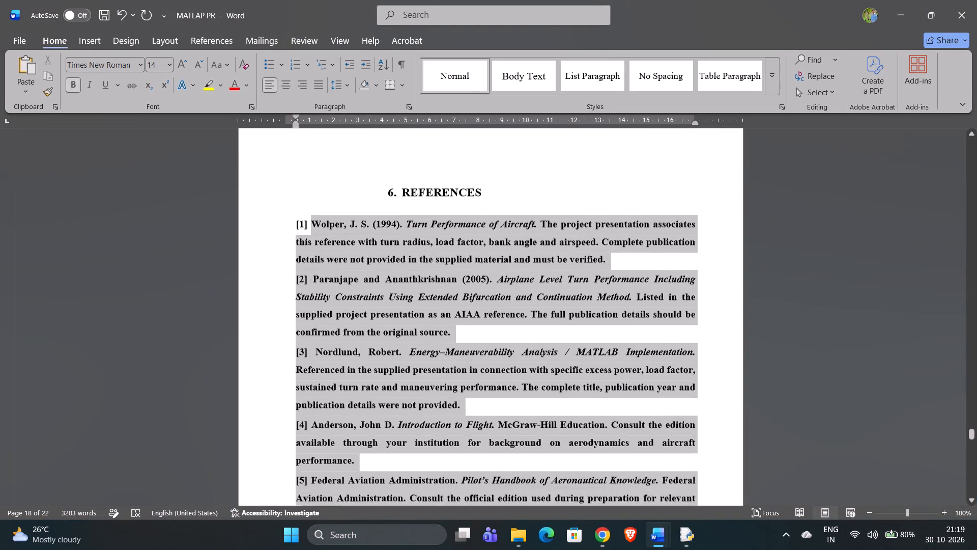
{"action": "left_click_drag", "start_coordinate": [354, 525], "coordinate": [565, 276]}
{"action": "key", "text": "BackSpace"}
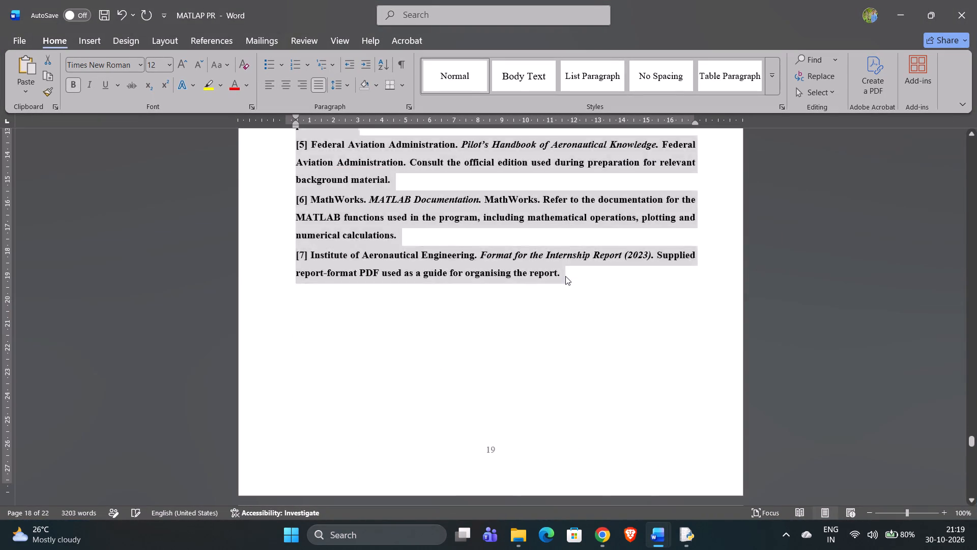
{"action": "scroll", "coordinate": [565, 276], "scroll_direction": "up", "scroll_amount": 1}
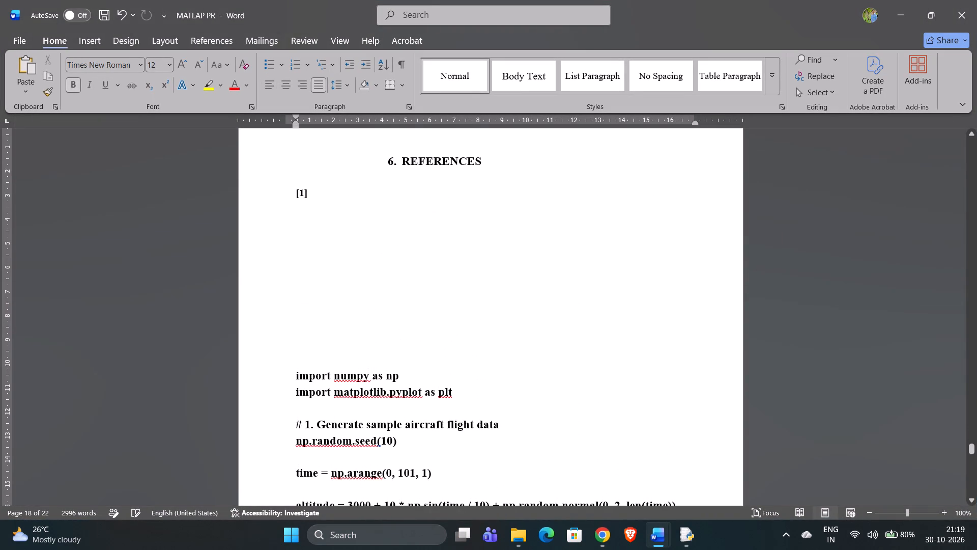
{"action": "key", "text": "BackSpace"}
{"action": "key", "text": "BackSpace"}
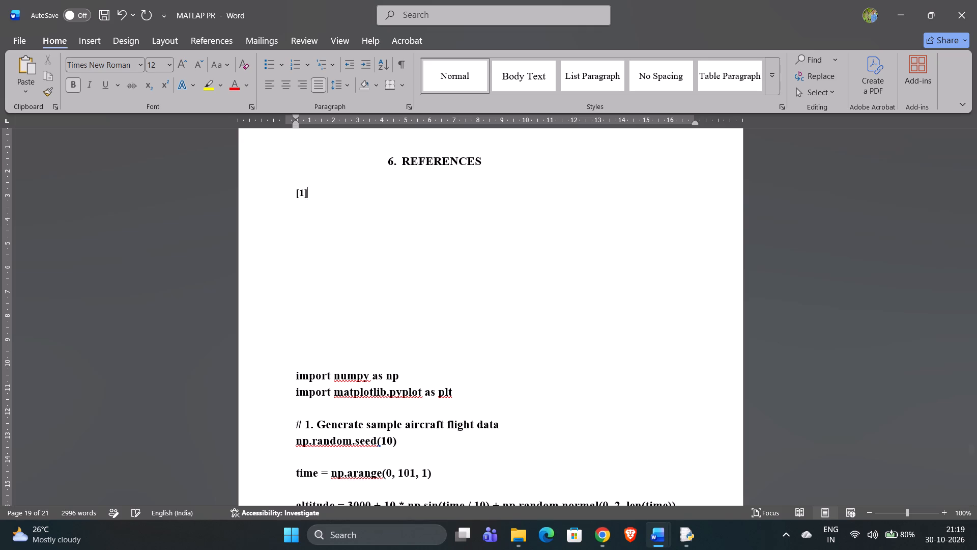
{"action": "key", "text": "space"}
Paste the copied references under 6. REFERENCES and remove the leftover "[1" before the first entry.
{"action": "key", "text": "ctrl+c"}
{"action": "key", "text": "ctrl+v"}
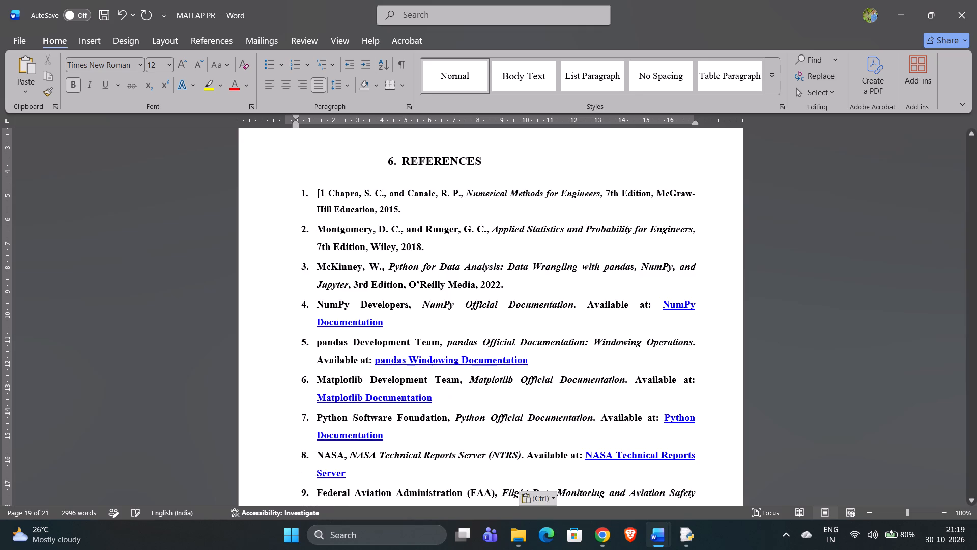
{"action": "scroll", "coordinate": [318, 193], "scroll_direction": "up", "scroll_amount": 1}
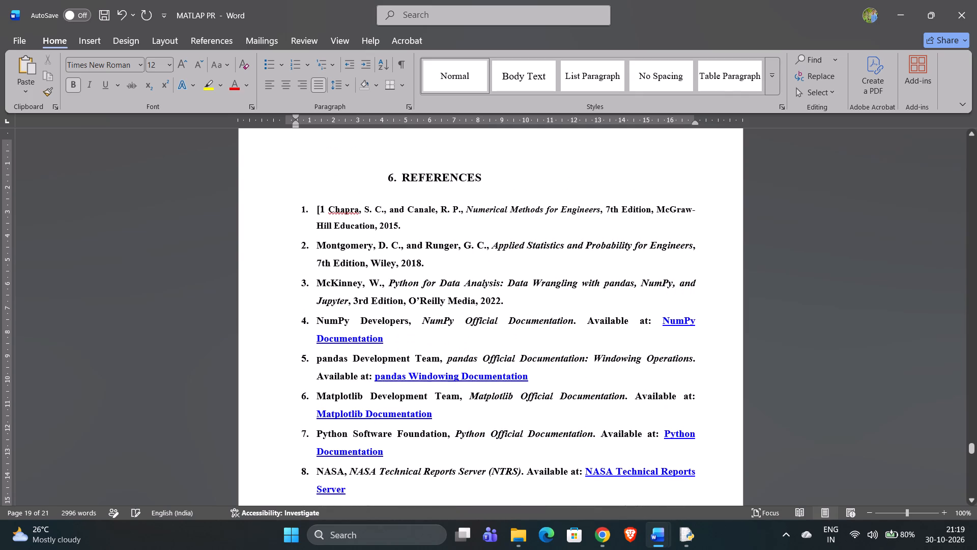
{"action": "left_click", "coordinate": [324, 207]}
{"action": "key", "text": "BackSpace"}
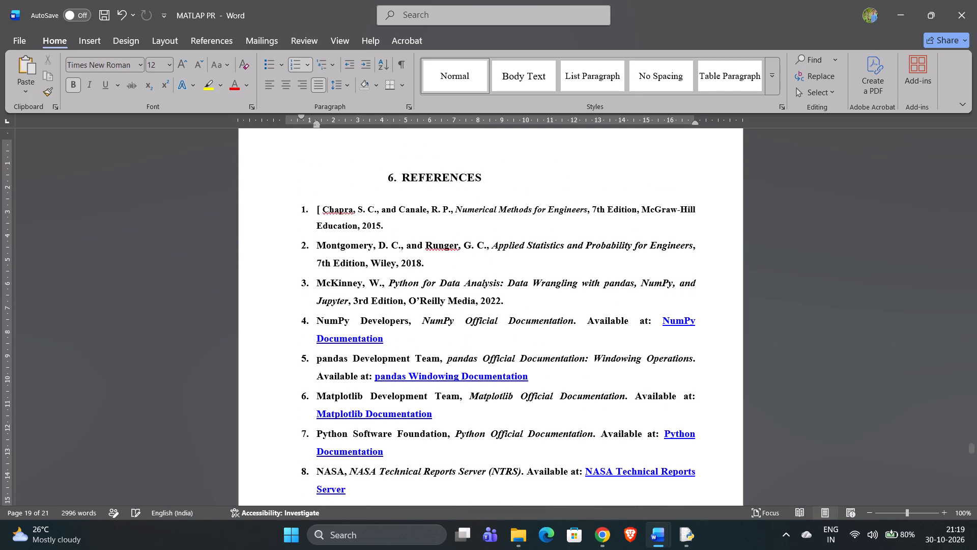
{"action": "key", "text": "BackSpace"}
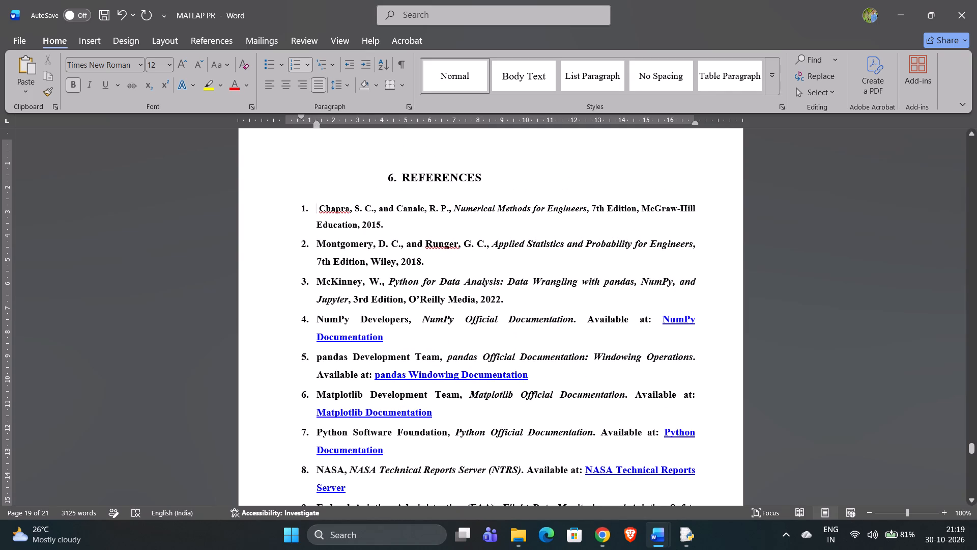
Remove the bold from all nine pasted references and set their font size to 12.
{"action": "left_click_drag", "start_coordinate": [299, 198], "coordinate": [450, 436]}
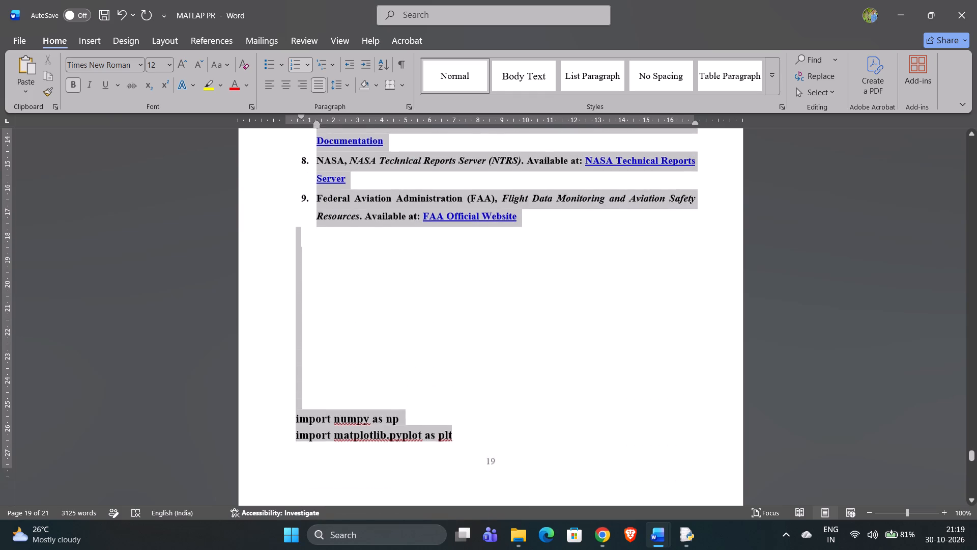
{"action": "left_click_drag", "start_coordinate": [450, 436], "coordinate": [519, 193]}
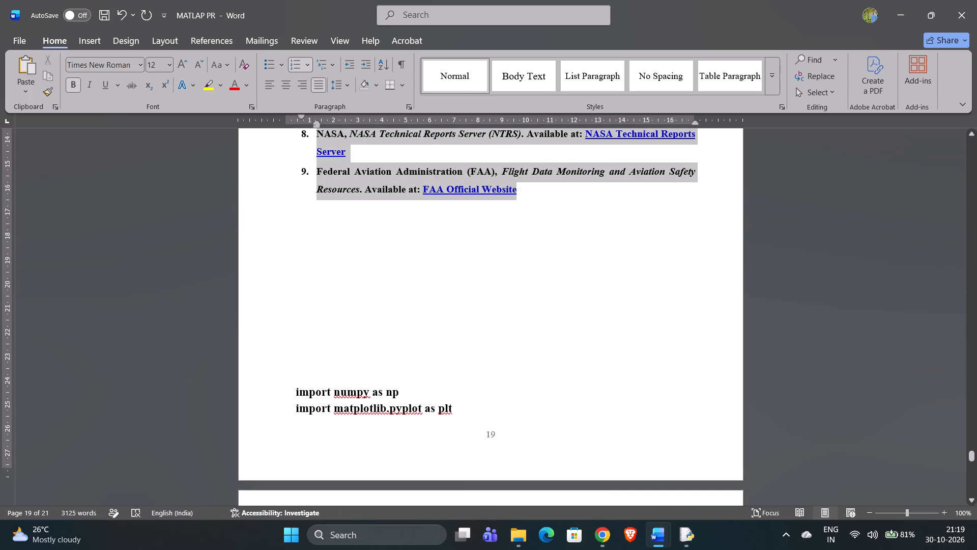
{"action": "left_click", "coordinate": [528, 173]}
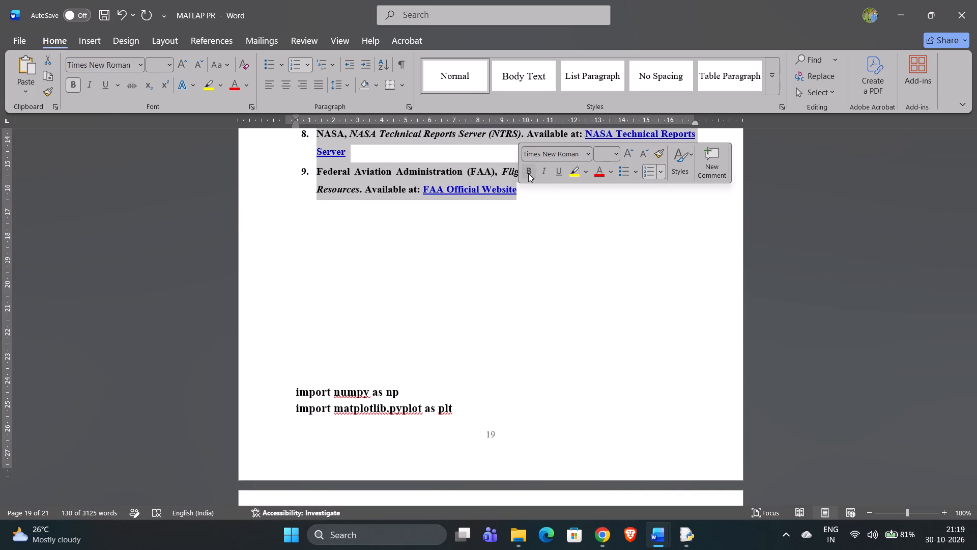
{"action": "left_click", "coordinate": [608, 150]}
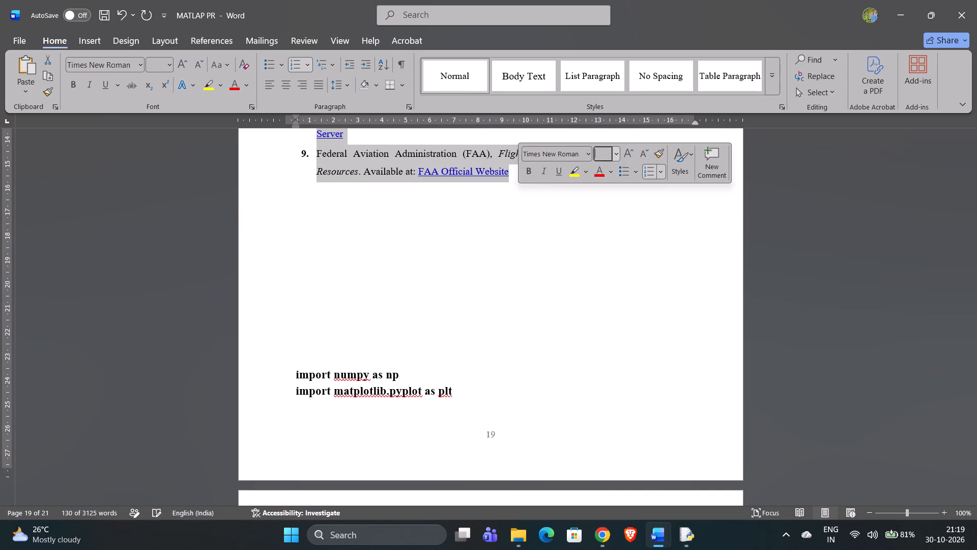
{"action": "type", "text": "12"}
{"action": "key", "text": "Return"}
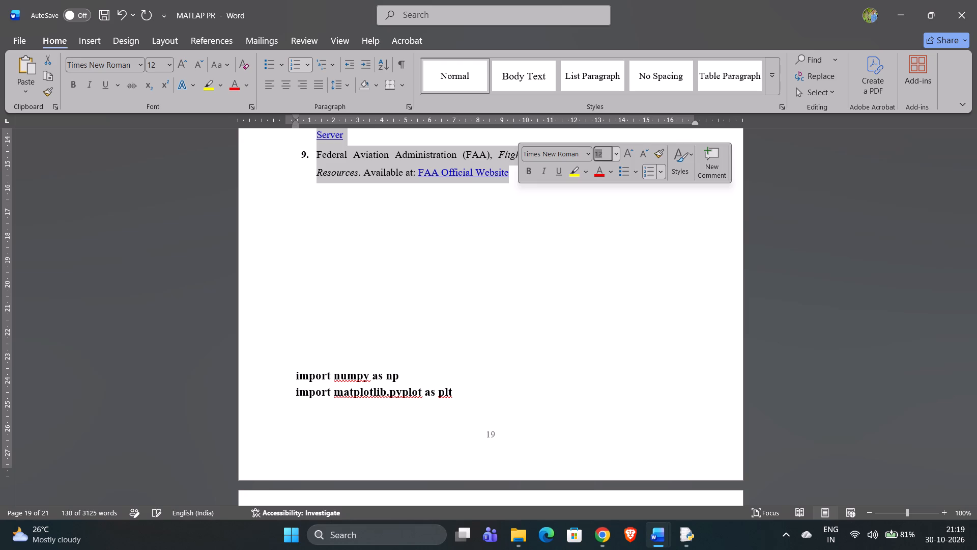
{"action": "left_click", "coordinate": [314, 83]}
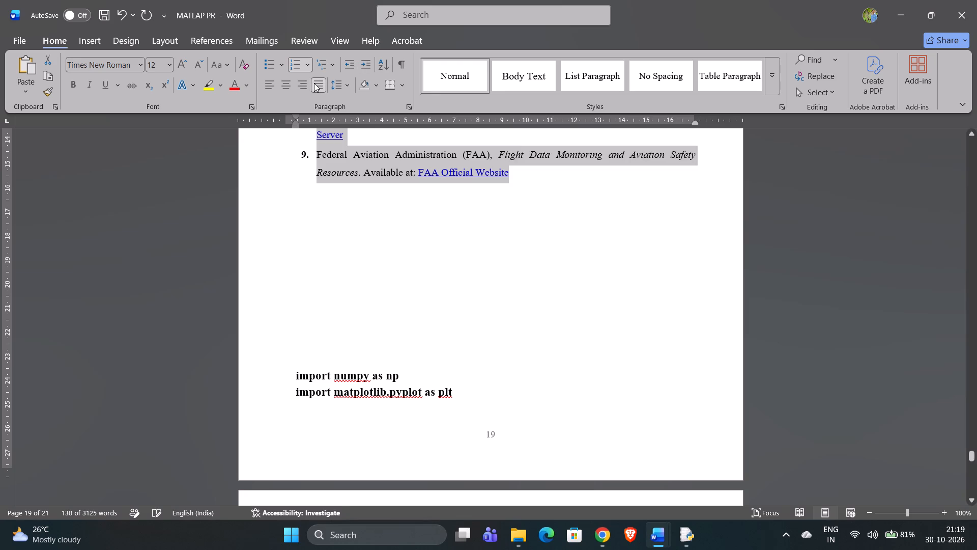
{"action": "left_click", "coordinate": [336, 85]}
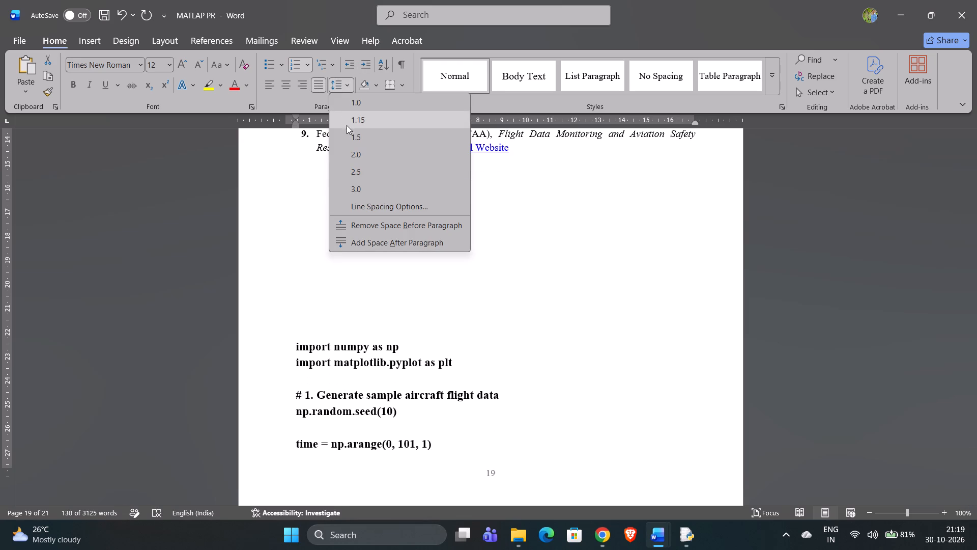
Set the line spacing of the selected reference list under 6. REFERENCES to 1.5.
{"action": "left_click", "coordinate": [355, 137]}
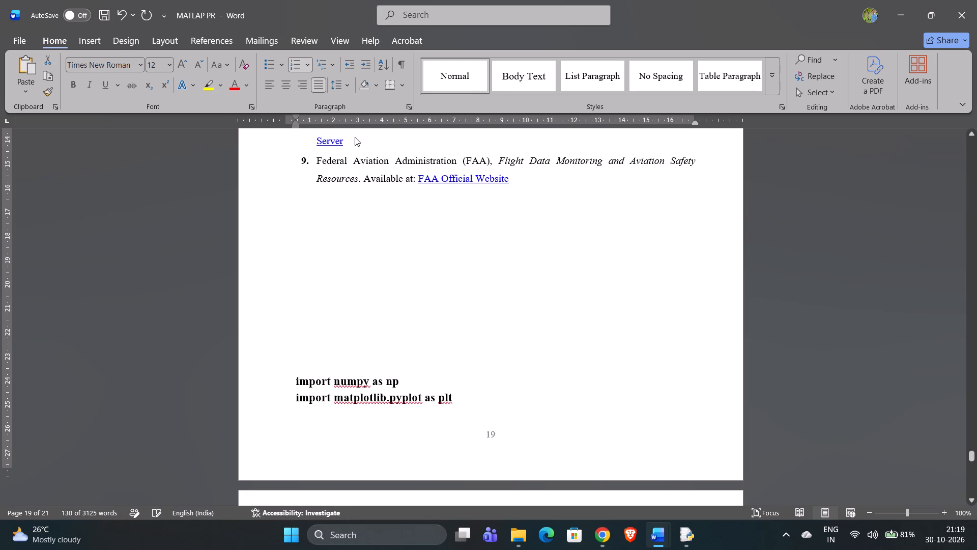
{"action": "scroll", "coordinate": [328, 229], "scroll_direction": "up", "scroll_amount": 4}
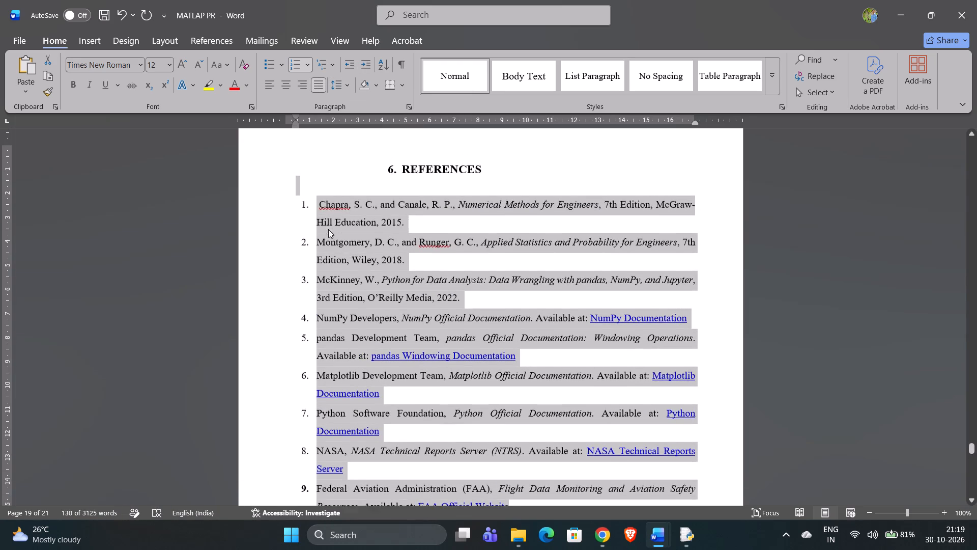
{"action": "left_click", "coordinate": [293, 254]}
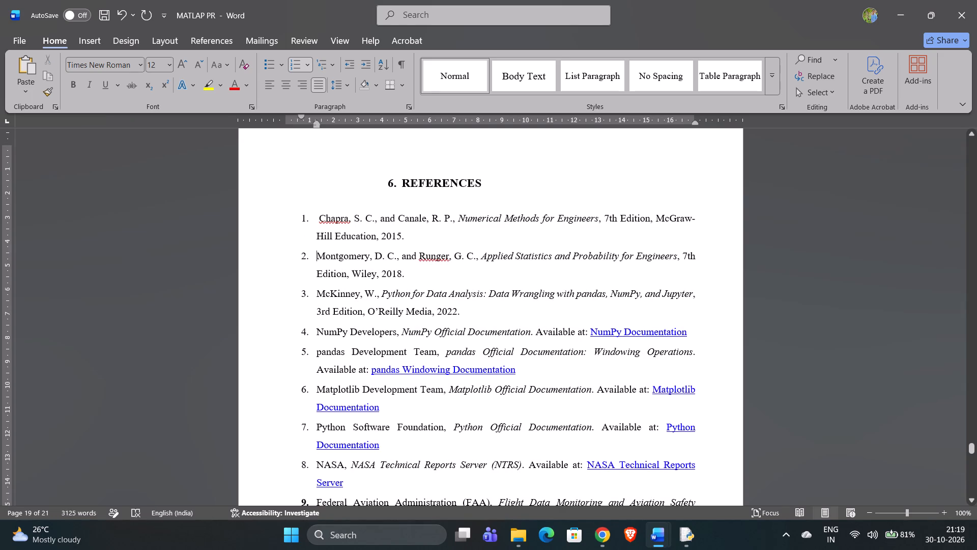
Delete the "Available at:" text and its documentation link from reference 4 (NumPy Developers) and reference 5 (pandas Development Team).
{"action": "left_click_drag", "start_coordinate": [538, 334], "coordinate": [691, 334]}
{"action": "key", "text": "BackSpace"}
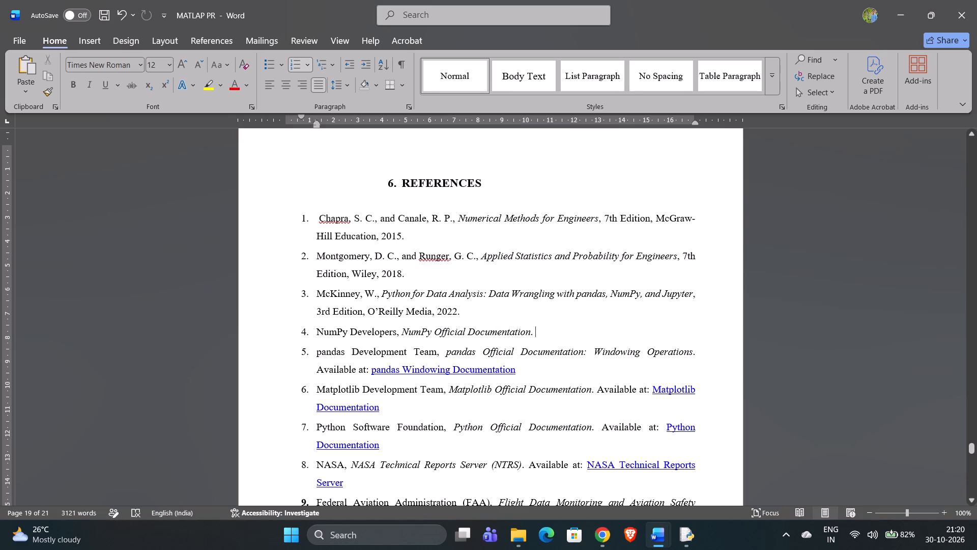
{"action": "left_click_drag", "start_coordinate": [315, 371], "coordinate": [541, 374]}
{"action": "key", "text": "BackSpace"}
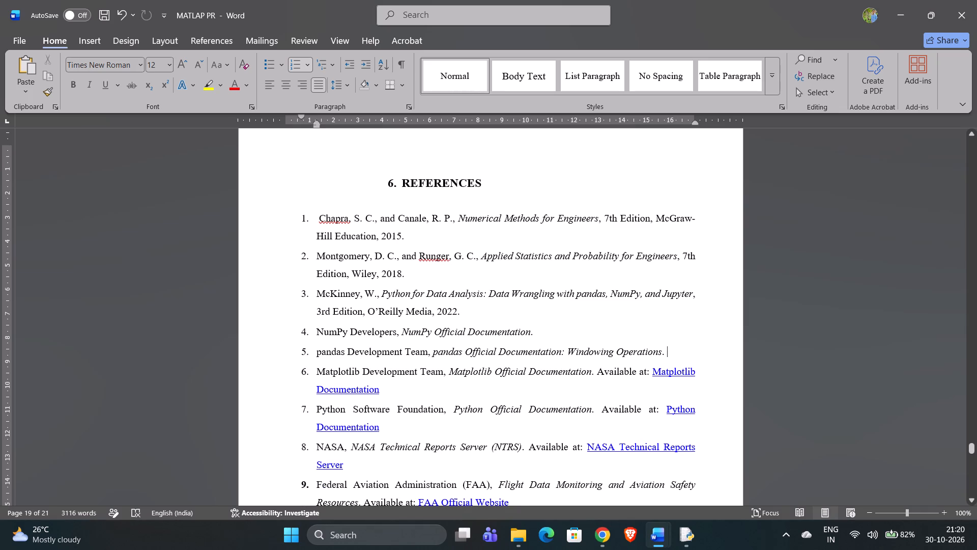
Delete the "Available at" text and links from references 6 to 9, ending the FAA entry after Flight Data Monitoring.
{"action": "left_click_drag", "start_coordinate": [596, 368], "coordinate": [599, 391]}
{"action": "key", "text": "BackSpace"}
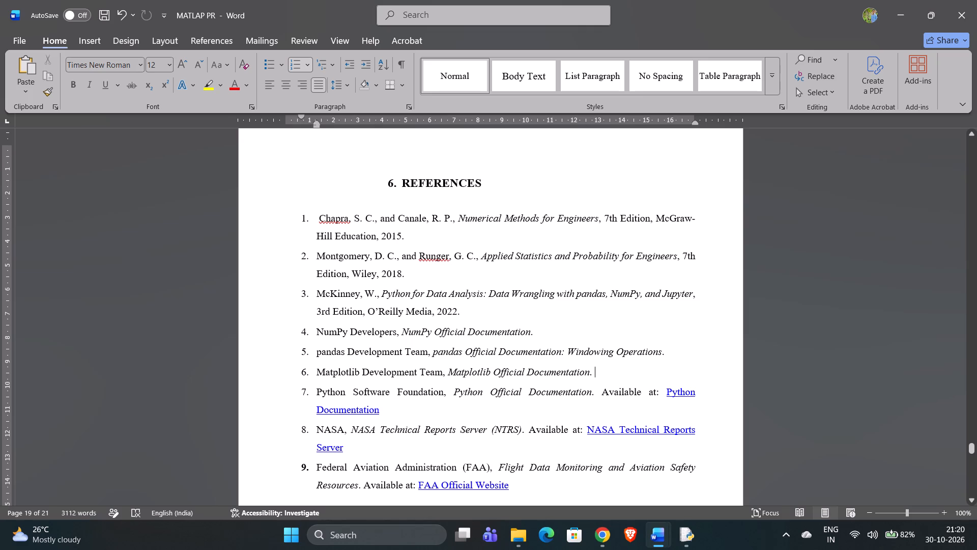
{"action": "left_click_drag", "start_coordinate": [601, 387], "coordinate": [591, 422]}
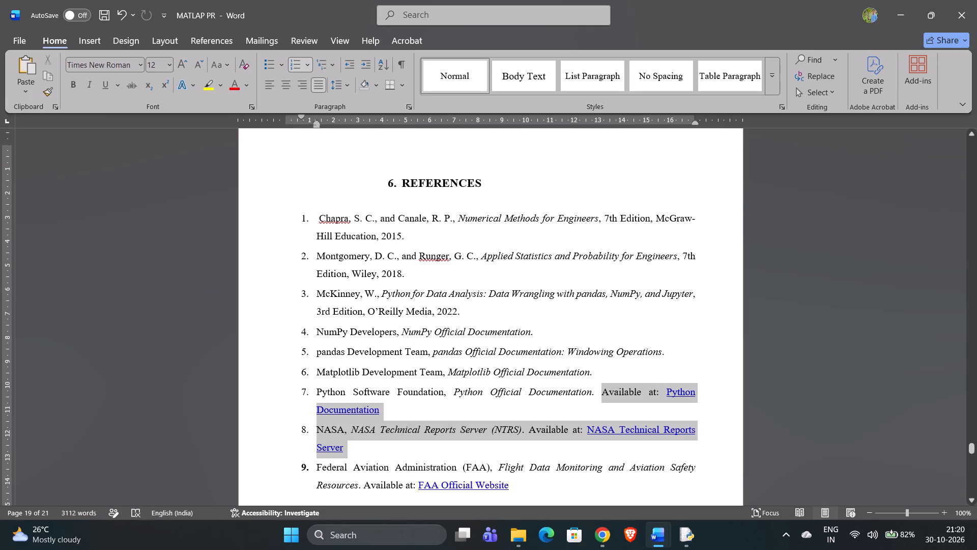
{"action": "left_click_drag", "start_coordinate": [591, 422], "coordinate": [588, 410]}
{"action": "key", "text": "BackSpace"}
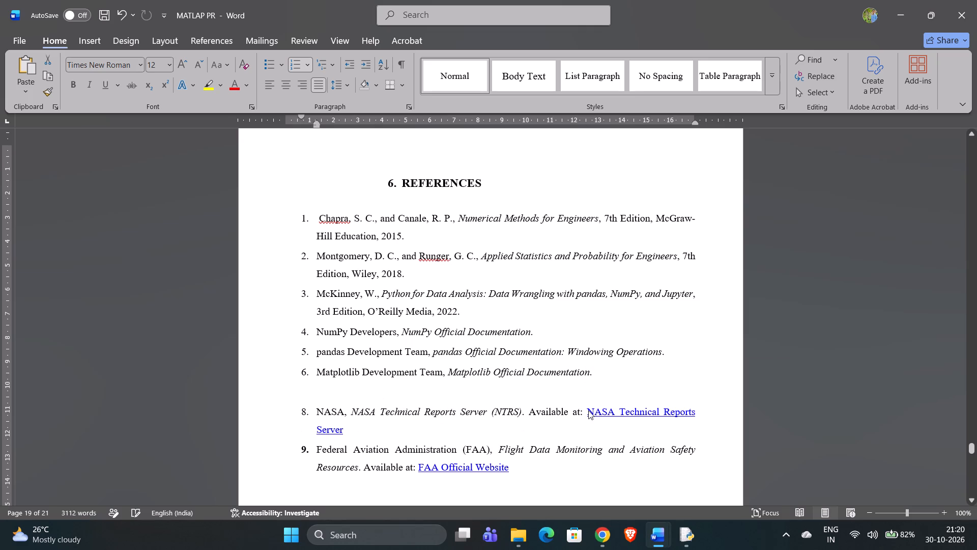
{"action": "left_click_drag", "start_coordinate": [529, 410], "coordinate": [532, 438]}
{"action": "key", "text": "BackSpace"}
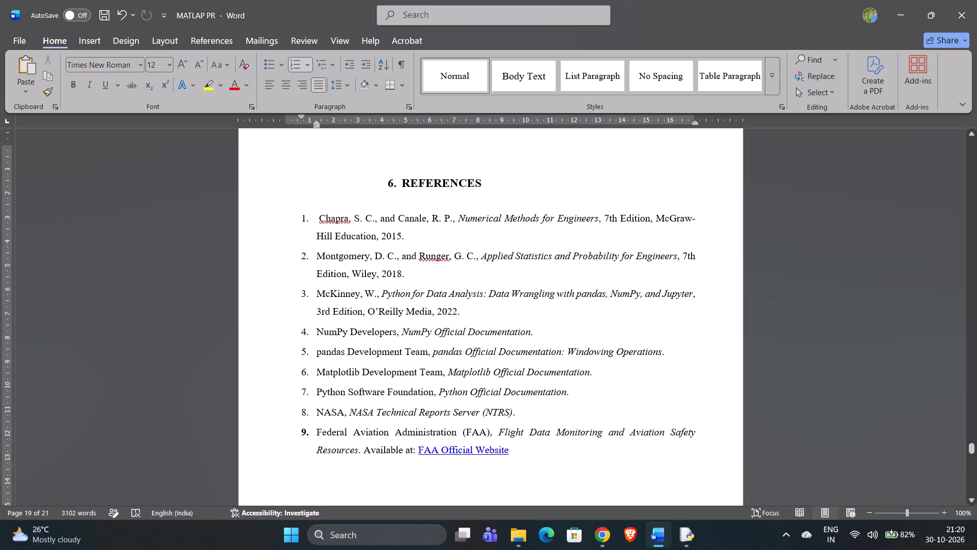
{"action": "left_click_drag", "start_coordinate": [608, 433], "coordinate": [607, 467]}
{"action": "key", "text": "BackSpace"}
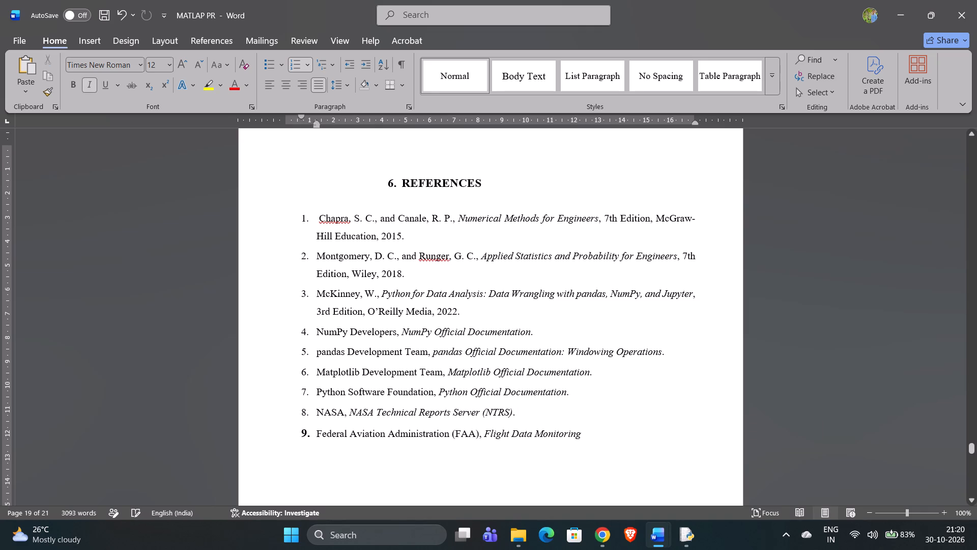
Shift the numbering of the nine-entry reference list slightly towards the left page margin.
{"action": "left_click_drag", "start_coordinate": [310, 438], "coordinate": [300, 435]}
{"action": "left_click_drag", "start_coordinate": [308, 433], "coordinate": [301, 433]}
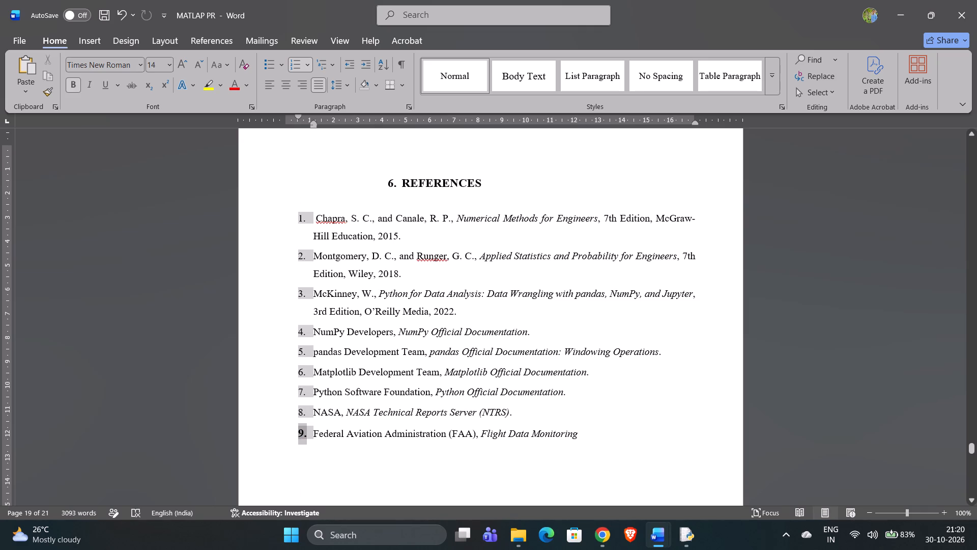
{"action": "left_click", "coordinate": [282, 443]}
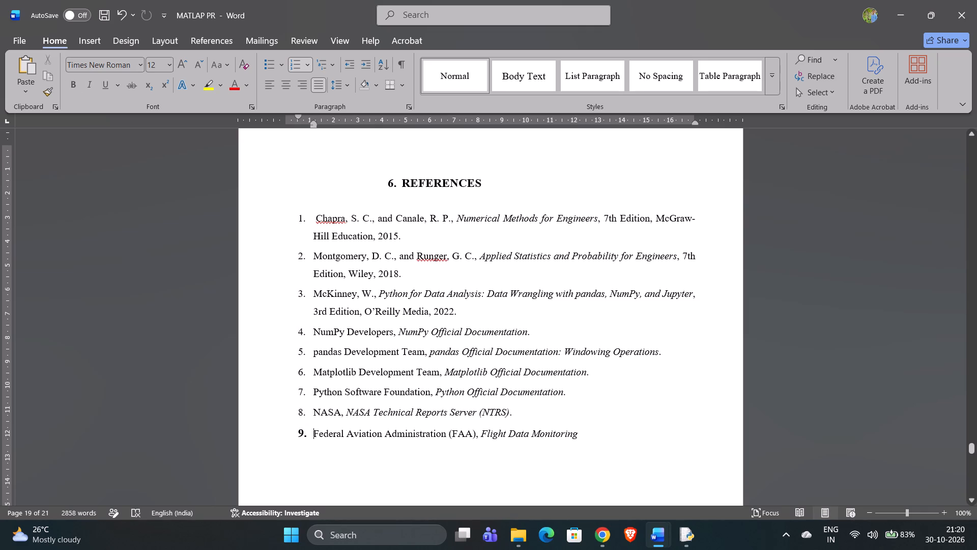
{"action": "left_click_drag", "start_coordinate": [299, 433], "coordinate": [306, 433]}
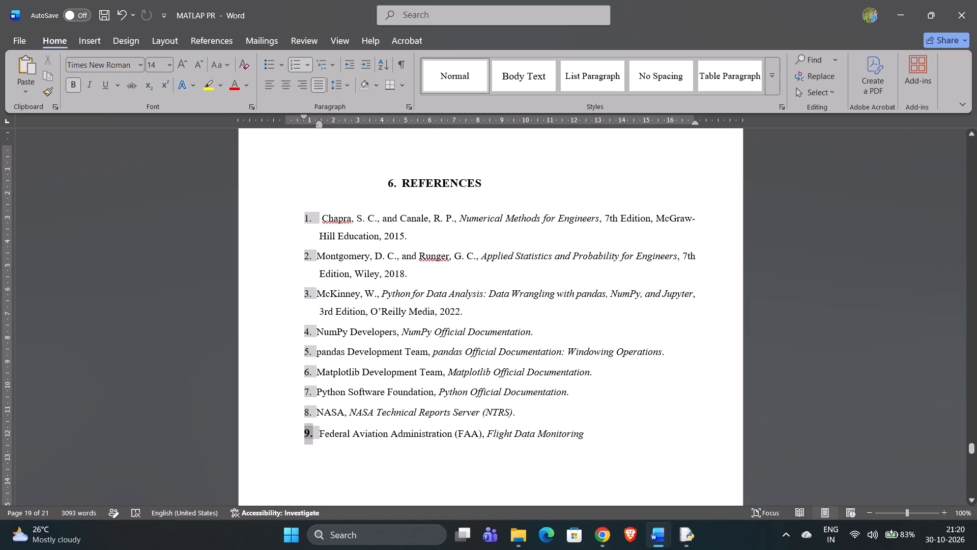
{"action": "left_click_drag", "start_coordinate": [310, 435], "coordinate": [299, 434]}
{"action": "left_click_drag", "start_coordinate": [299, 434], "coordinate": [299, 434]}
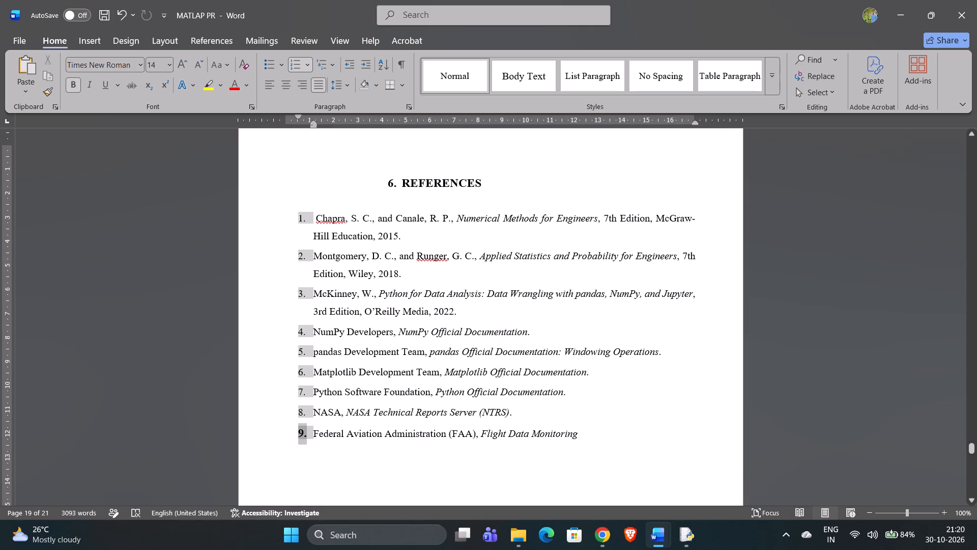
{"action": "left_click", "coordinate": [272, 437]}
{"action": "left_click", "coordinate": [306, 467]}
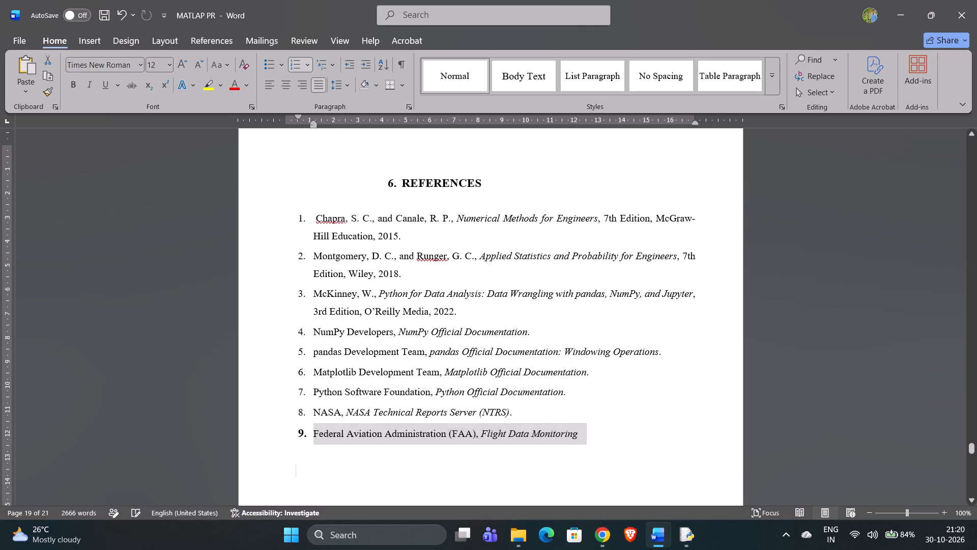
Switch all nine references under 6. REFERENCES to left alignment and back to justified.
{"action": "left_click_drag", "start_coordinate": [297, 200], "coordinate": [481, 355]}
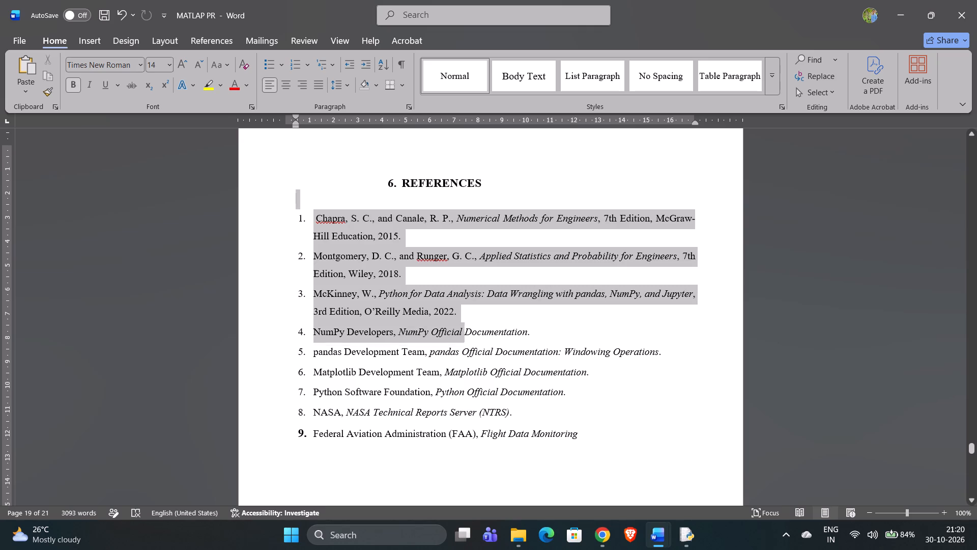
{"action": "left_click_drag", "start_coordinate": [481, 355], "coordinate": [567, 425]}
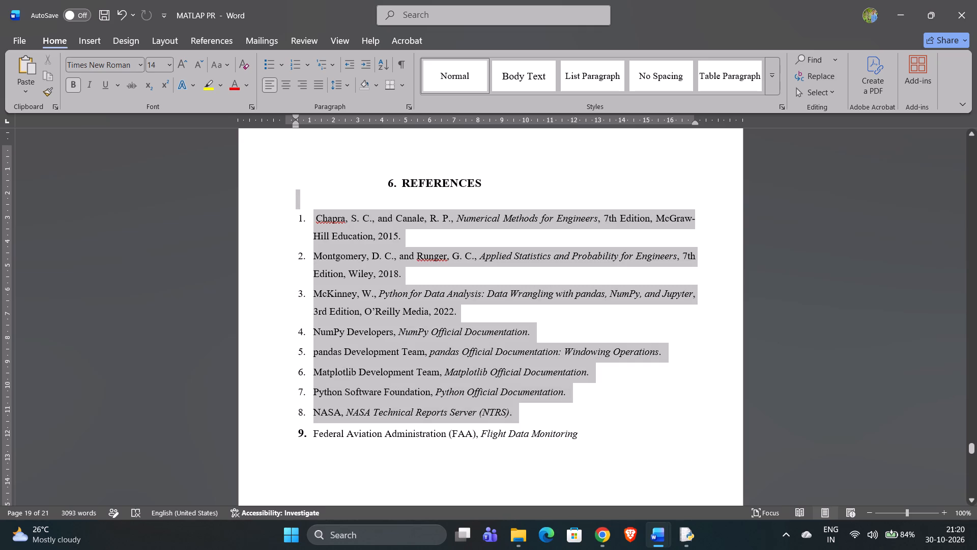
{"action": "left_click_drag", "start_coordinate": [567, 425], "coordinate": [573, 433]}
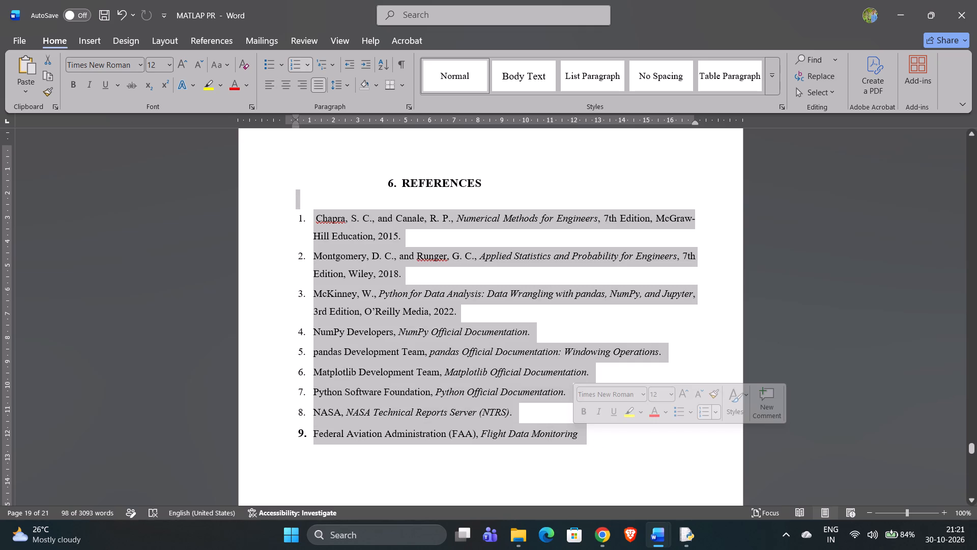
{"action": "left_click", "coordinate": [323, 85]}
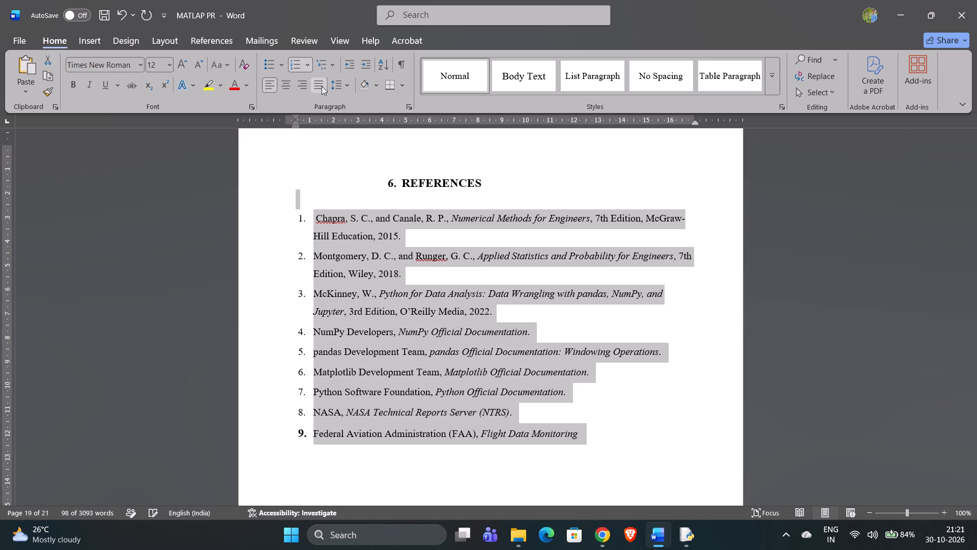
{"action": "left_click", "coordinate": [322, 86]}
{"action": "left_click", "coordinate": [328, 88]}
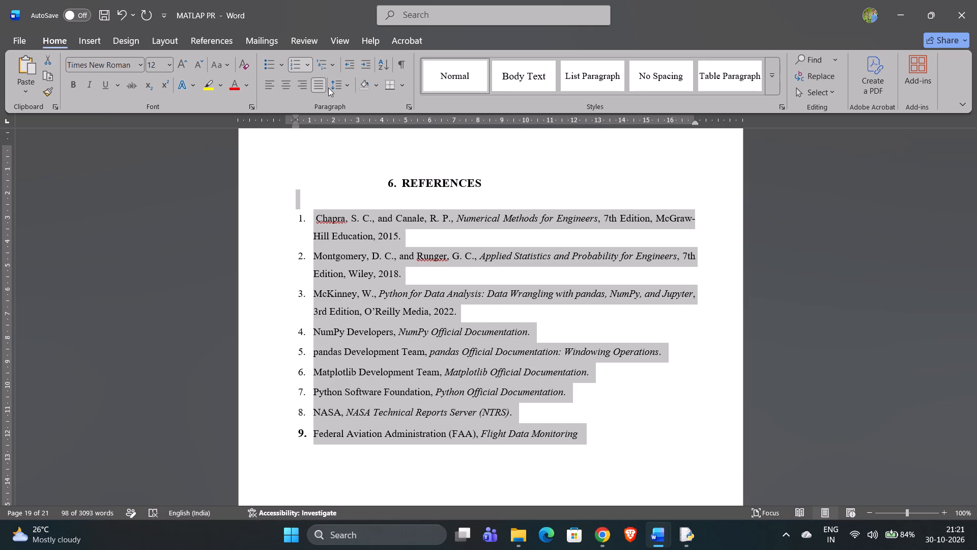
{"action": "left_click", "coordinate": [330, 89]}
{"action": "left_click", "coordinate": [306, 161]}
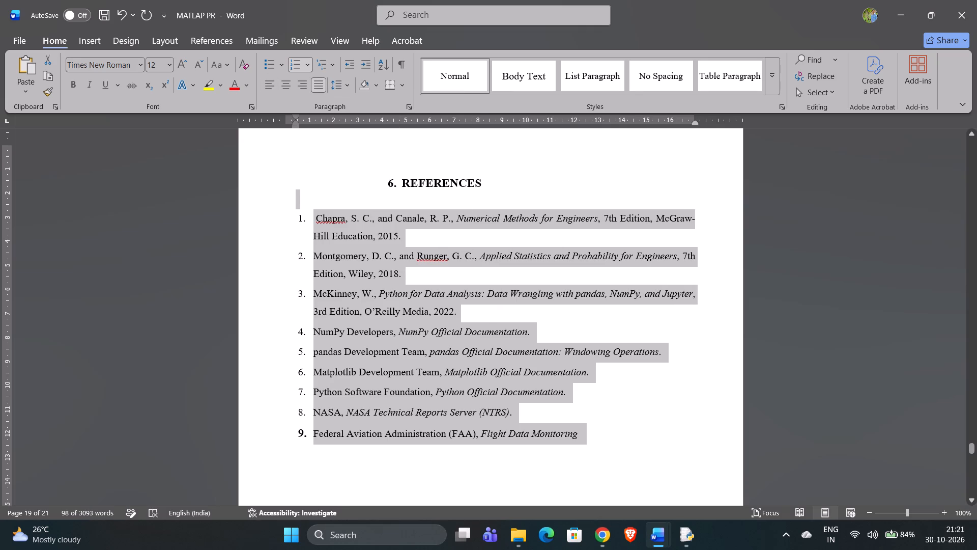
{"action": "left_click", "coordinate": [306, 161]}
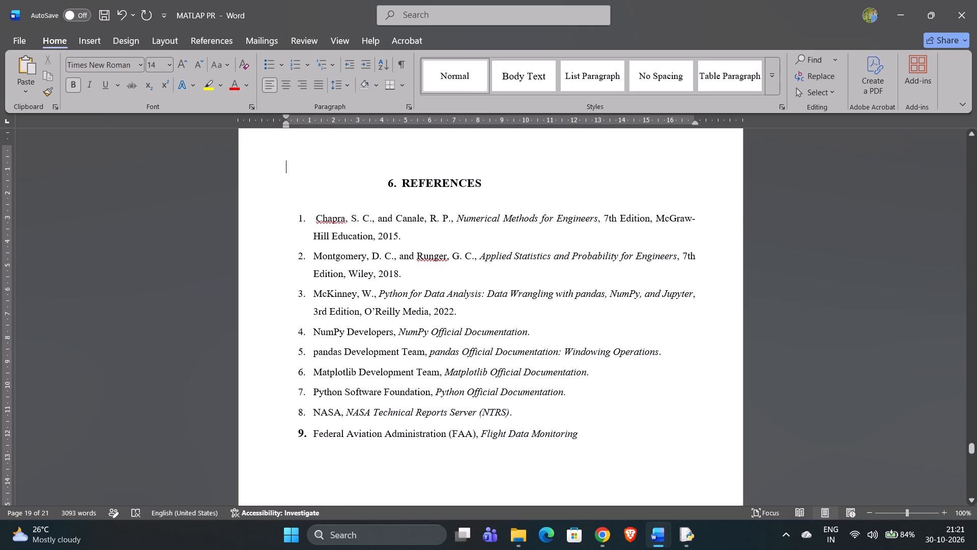
Ignore the spelling flags on the author surnames Chapra and Runger in references 1 and 2.
{"action": "left_click", "coordinate": [326, 220]}
{"action": "right_click", "coordinate": [326, 220]}
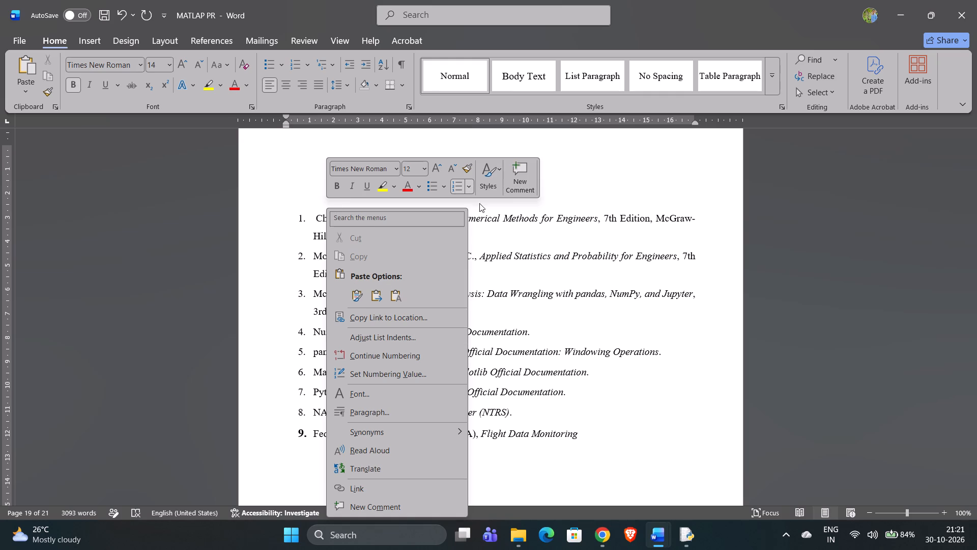
{"action": "left_click", "coordinate": [288, 191]}
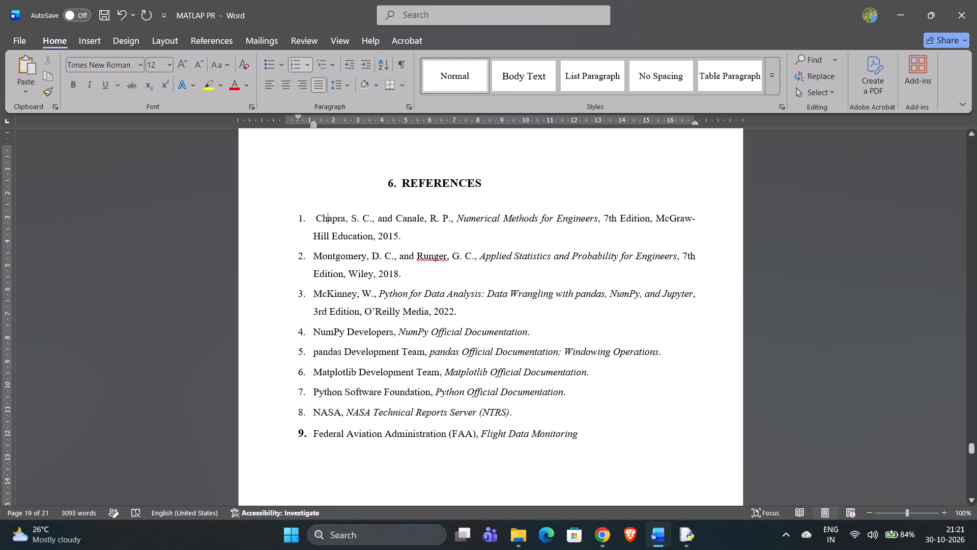
{"action": "left_click", "coordinate": [434, 259]}
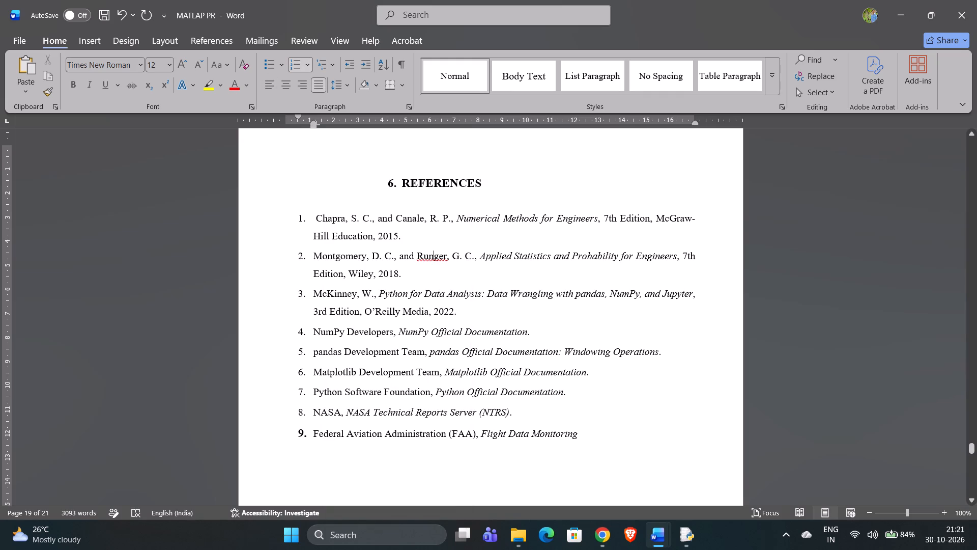
{"action": "right_click", "coordinate": [434, 259]}
{"action": "left_click", "coordinate": [331, 293]}
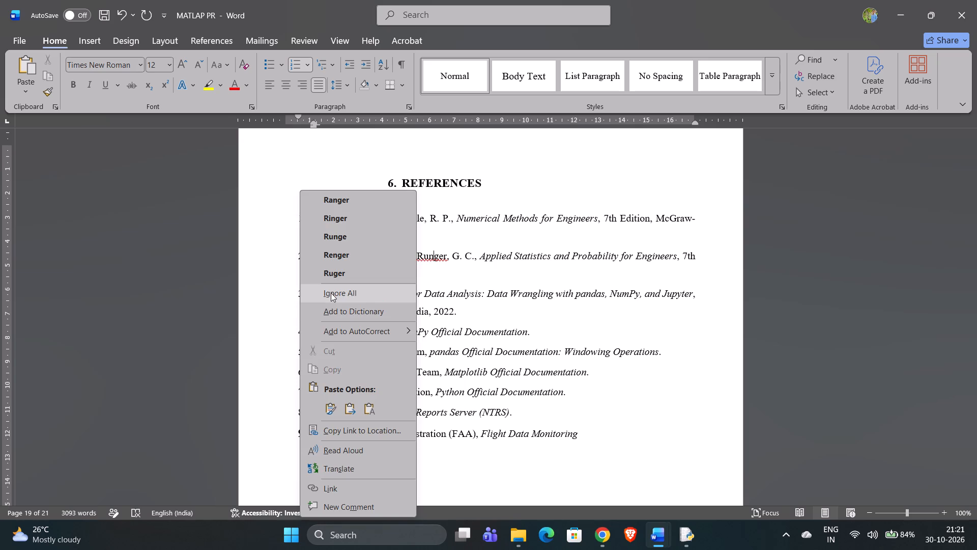
{"action": "left_click", "coordinate": [276, 265]}
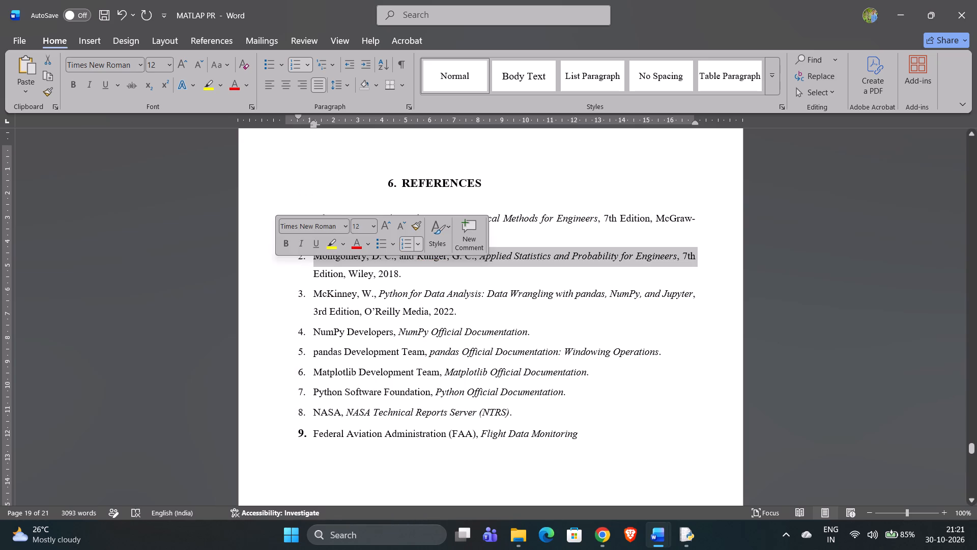
{"action": "left_click", "coordinate": [284, 313]}
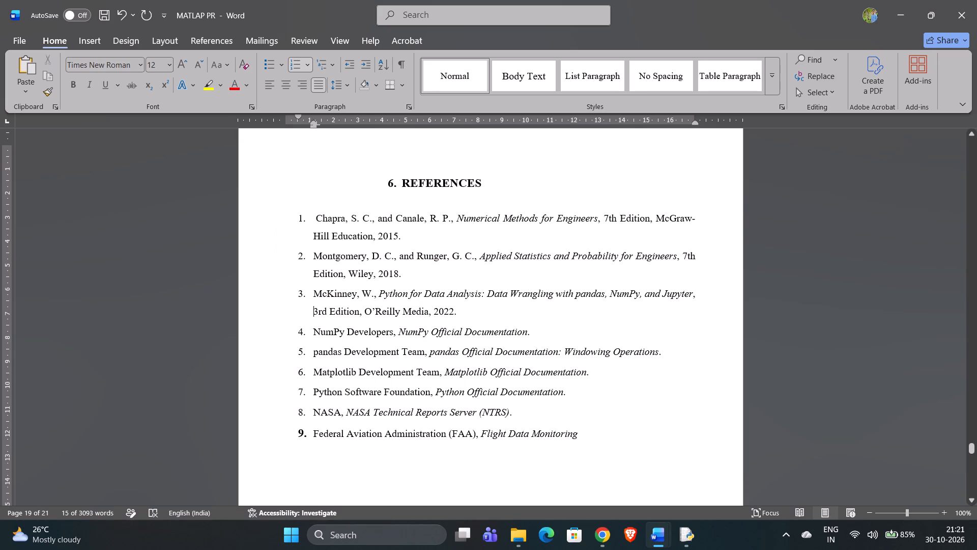